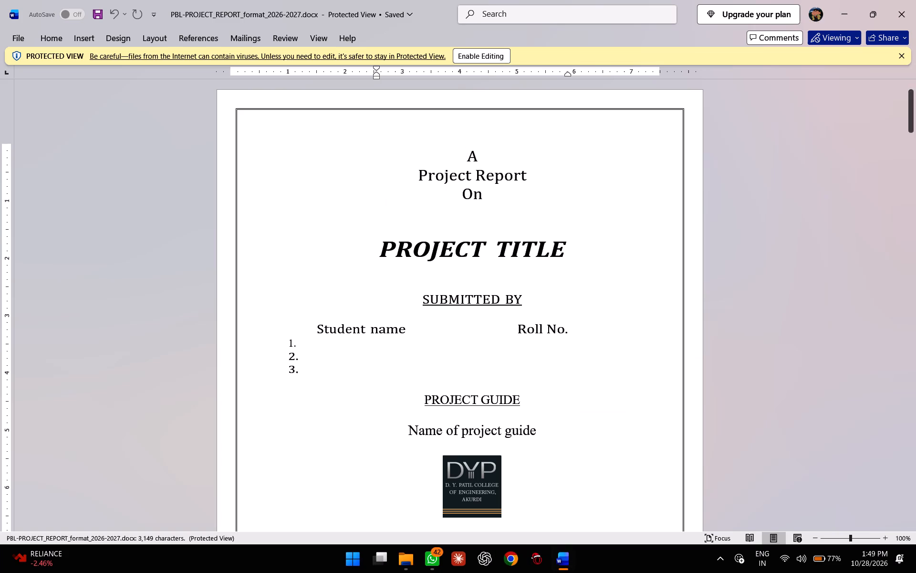
{"action": "left_click", "coordinate": [479, 54]}
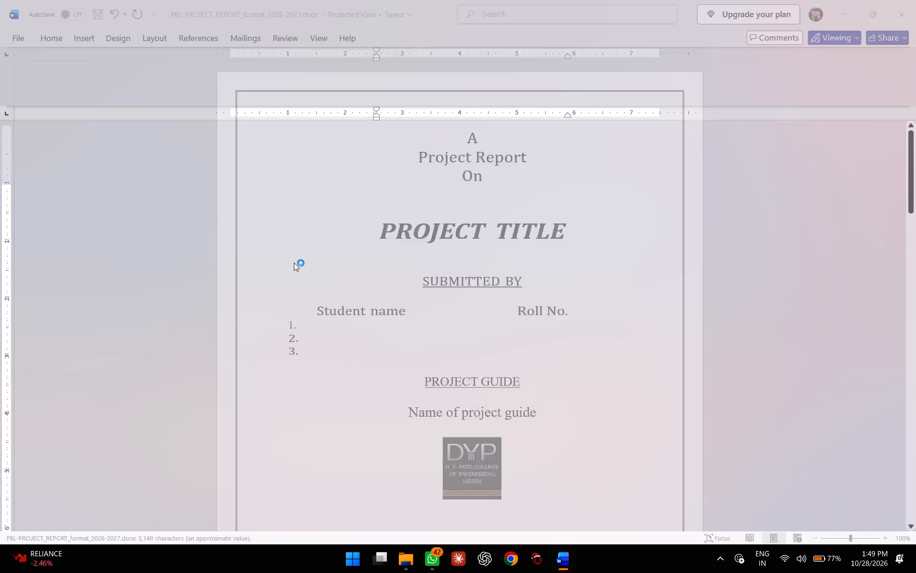
Read through the project report template from the cover page past the certificate and acknowledgement pages to the start of the index.
{"action": "scroll", "coordinate": [294, 263], "scroll_direction": "down", "scroll_amount": 4}
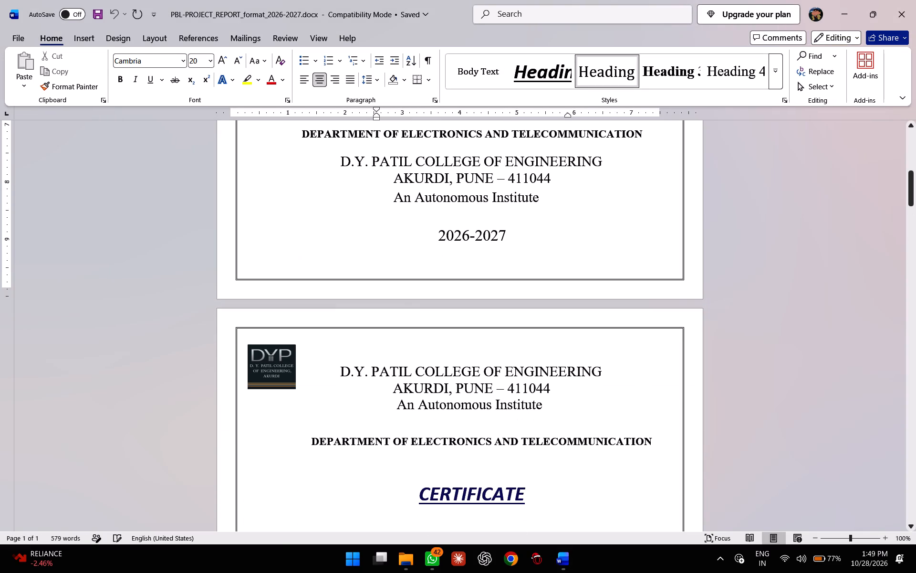
{"action": "scroll", "coordinate": [357, 325], "scroll_direction": "up", "scroll_amount": 6}
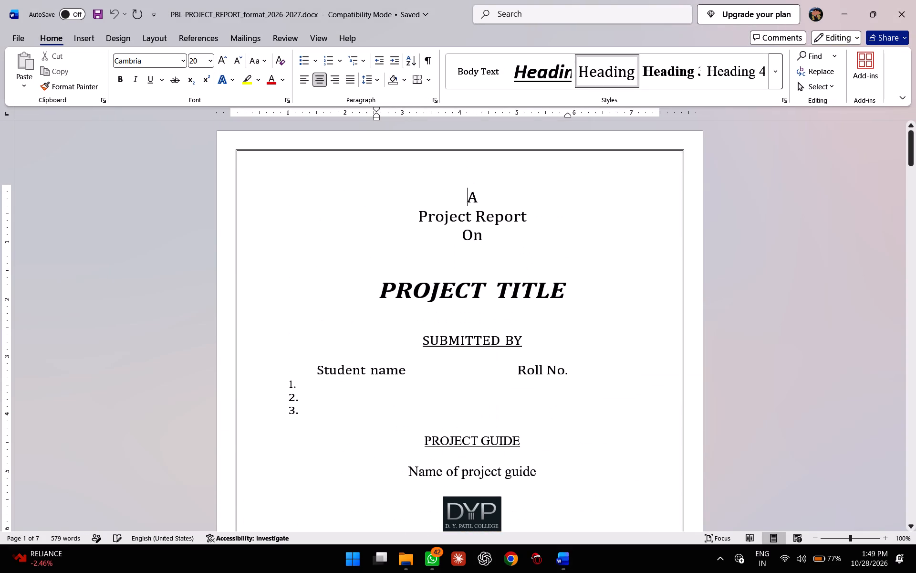
{"action": "scroll", "coordinate": [357, 325], "scroll_direction": "down", "scroll_amount": 1}
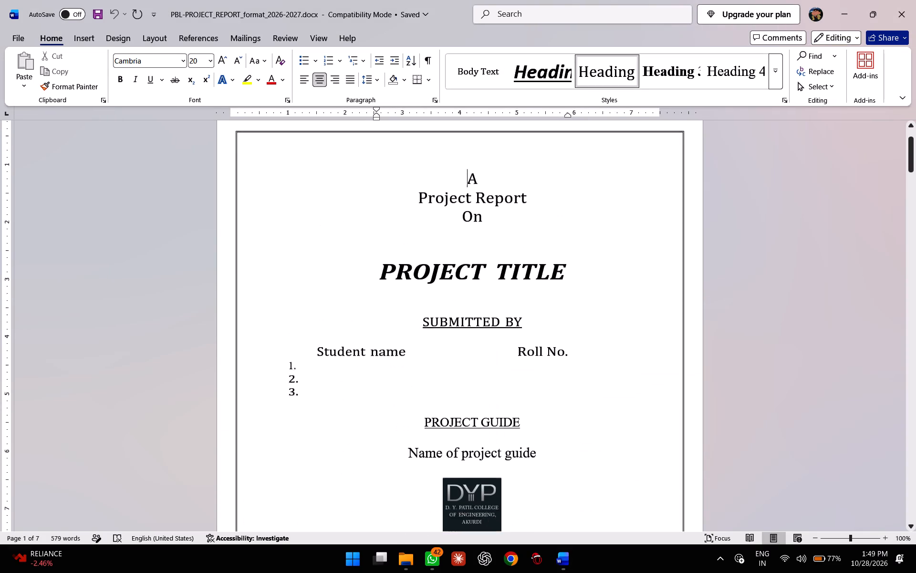
{"action": "scroll", "coordinate": [357, 325], "scroll_direction": "down", "scroll_amount": 2}
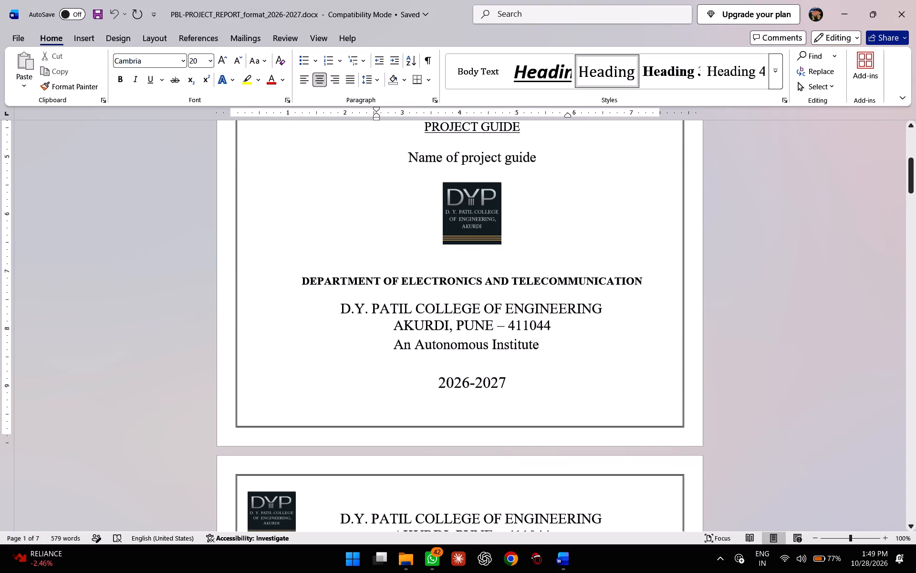
{"action": "scroll", "coordinate": [357, 325], "scroll_direction": "down", "scroll_amount": 4}
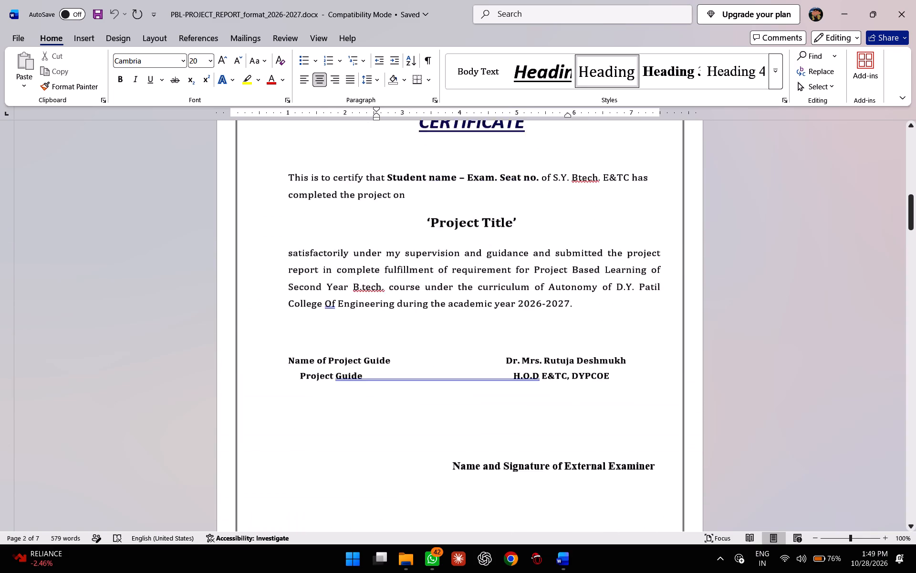
{"action": "scroll", "coordinate": [357, 325], "scroll_direction": "up", "scroll_amount": 1}
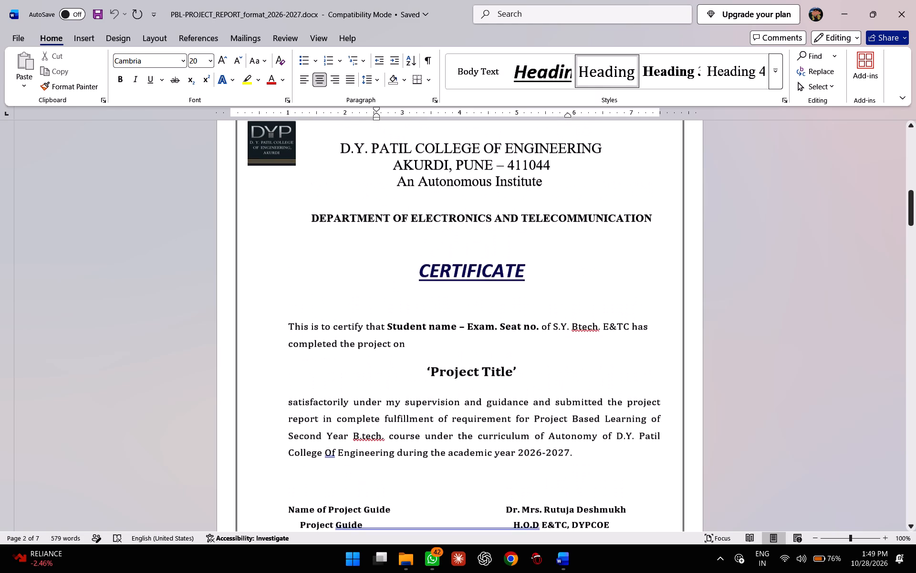
{"action": "scroll", "coordinate": [357, 325], "scroll_direction": "up", "scroll_amount": 1}
{"action": "scroll", "coordinate": [357, 325], "scroll_direction": "down", "scroll_amount": 1}
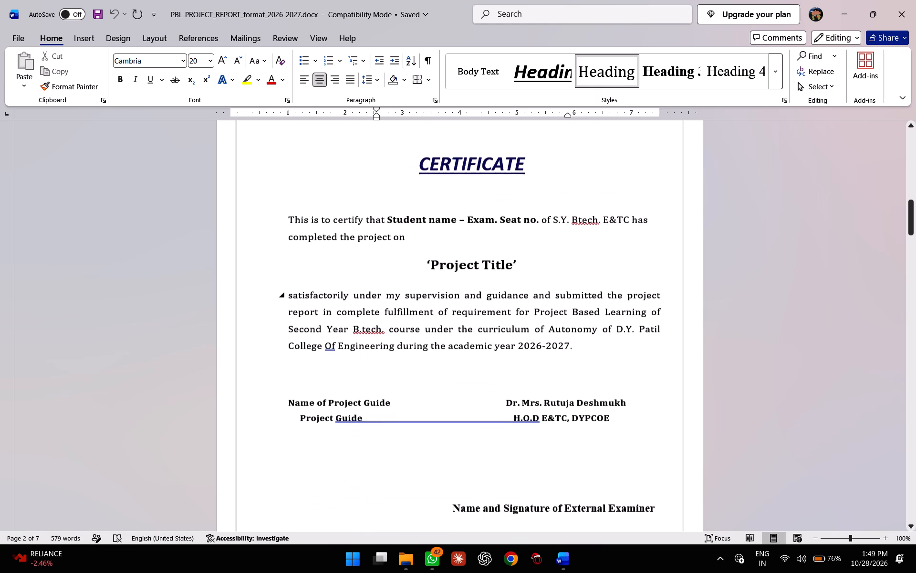
{"action": "scroll", "coordinate": [357, 325], "scroll_direction": "down", "scroll_amount": 3}
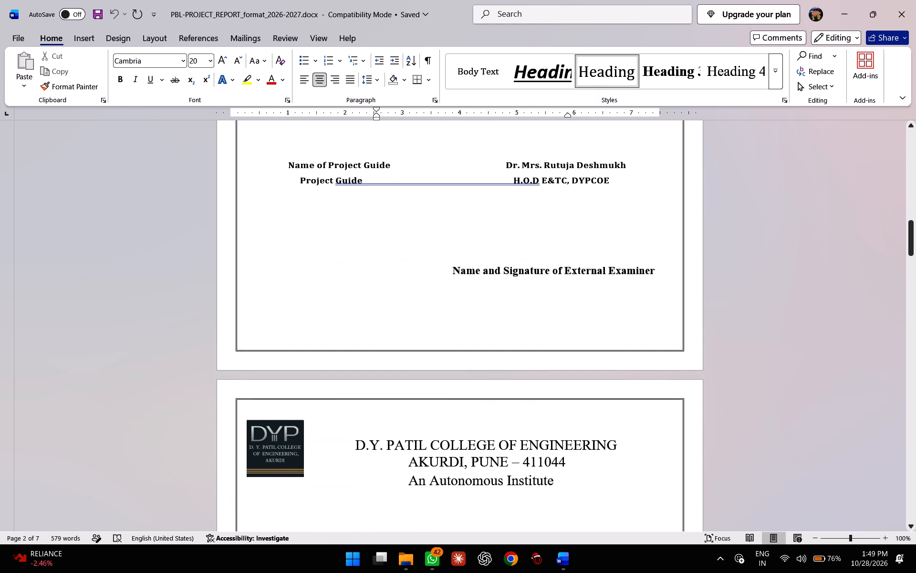
{"action": "scroll", "coordinate": [357, 325], "scroll_direction": "down", "scroll_amount": 3}
{"action": "scroll", "coordinate": [357, 325], "scroll_direction": "right", "scroll_amount": 1}
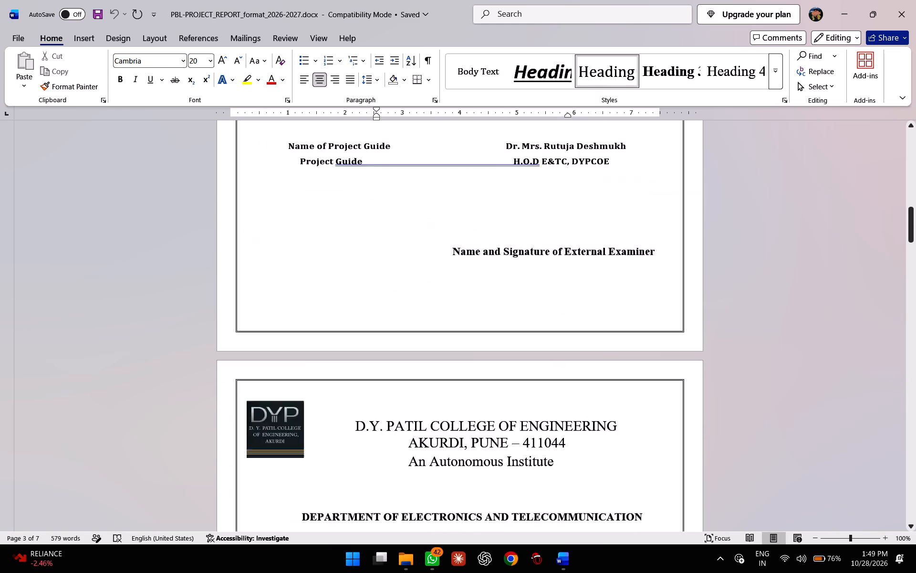
{"action": "scroll", "coordinate": [357, 325], "scroll_direction": "right", "scroll_amount": 1}
{"action": "scroll", "coordinate": [357, 325], "scroll_direction": "down", "scroll_amount": 3}
{"action": "scroll", "coordinate": [357, 325], "scroll_direction": "up", "scroll_amount": 2}
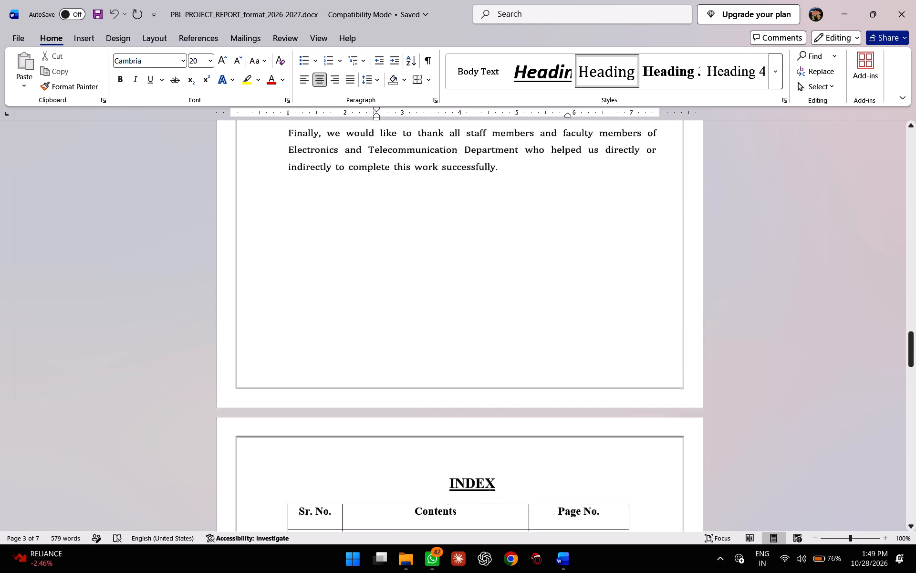
{"action": "scroll", "coordinate": [357, 325], "scroll_direction": "up", "scroll_amount": 10}
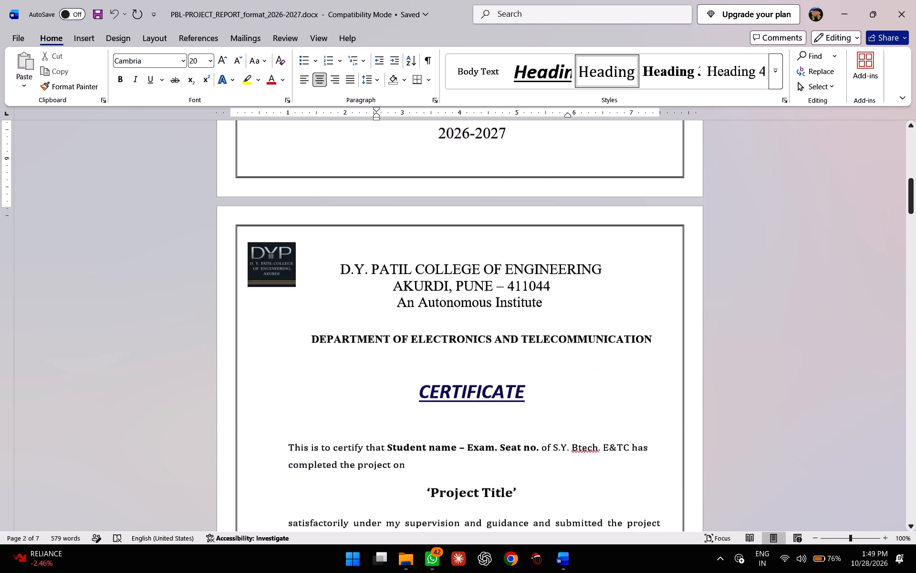
{"action": "scroll", "coordinate": [357, 325], "scroll_direction": "up", "scroll_amount": 5}
{"action": "scroll", "coordinate": [357, 325], "scroll_direction": "right", "scroll_amount": 1}
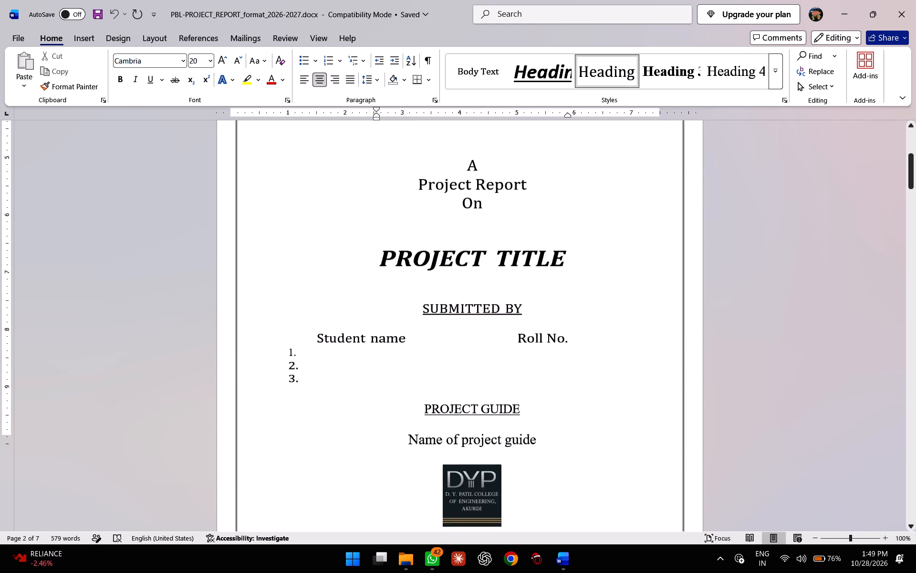
{"action": "scroll", "coordinate": [357, 325], "scroll_direction": "right", "scroll_amount": 1}
Examine all pages of the report template side by side, including the index, references format and format instructions.
{"action": "scroll", "coordinate": [357, 325], "scroll_direction": "down", "scroll_amount": 9, "text": "ctrl"}
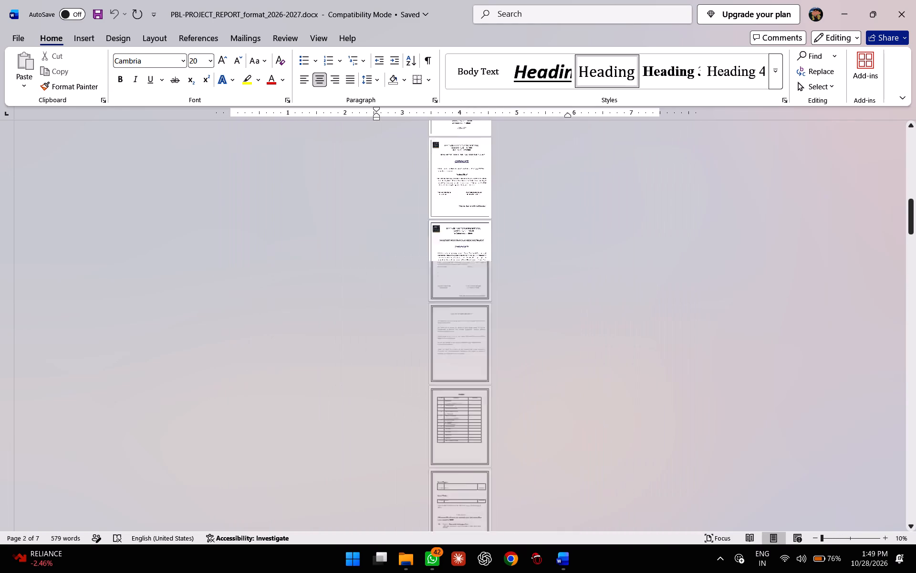
{"action": "scroll", "coordinate": [357, 325], "scroll_direction": "up", "scroll_amount": 1, "text": "ctrl"}
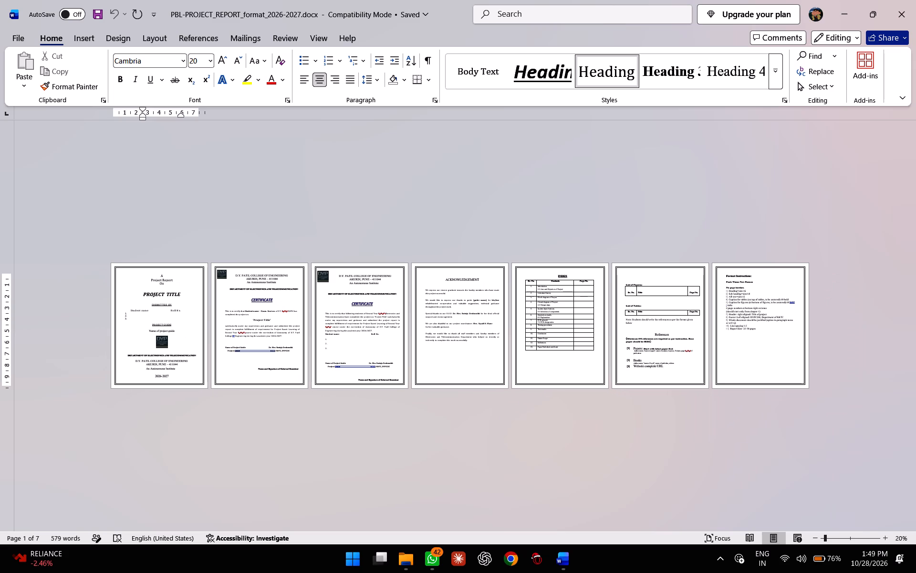
{"action": "scroll", "coordinate": [288, 304], "scroll_direction": "up", "scroll_amount": 1, "text": "ctrl"}
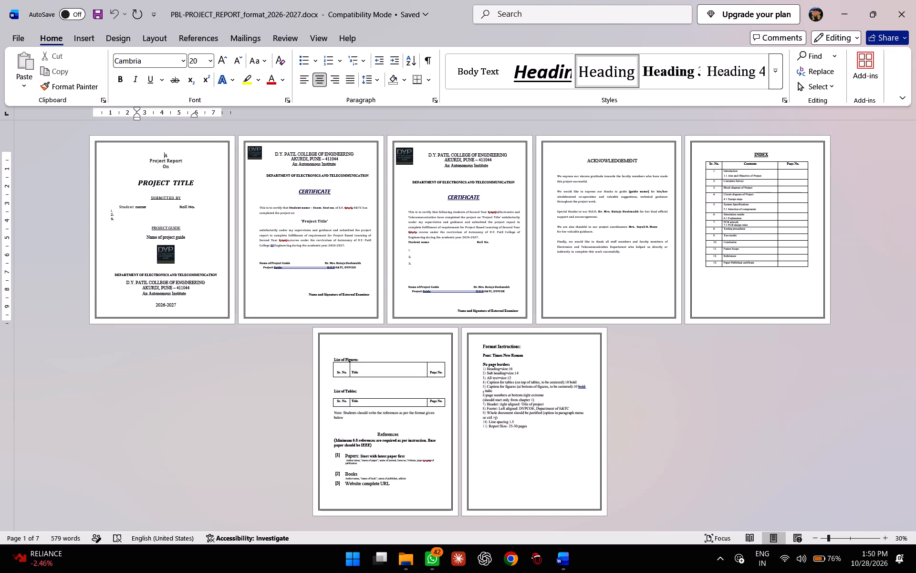
{"action": "scroll", "coordinate": [288, 304], "scroll_direction": "down", "scroll_amount": 3, "text": "ctrl"}
{"action": "scroll", "coordinate": [288, 304], "scroll_direction": "up", "scroll_amount": 2, "text": "ctrl"}
{"action": "scroll", "coordinate": [252, 154], "scroll_direction": "up", "scroll_amount": 4, "text": "ctrl"}
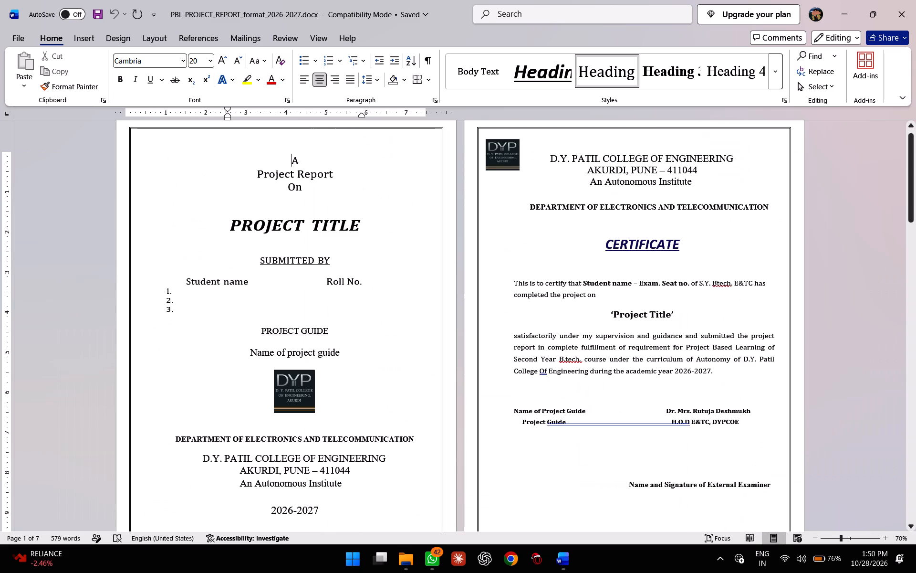
{"action": "scroll", "coordinate": [252, 154], "scroll_direction": "down", "scroll_amount": 4, "text": "ctrl"}
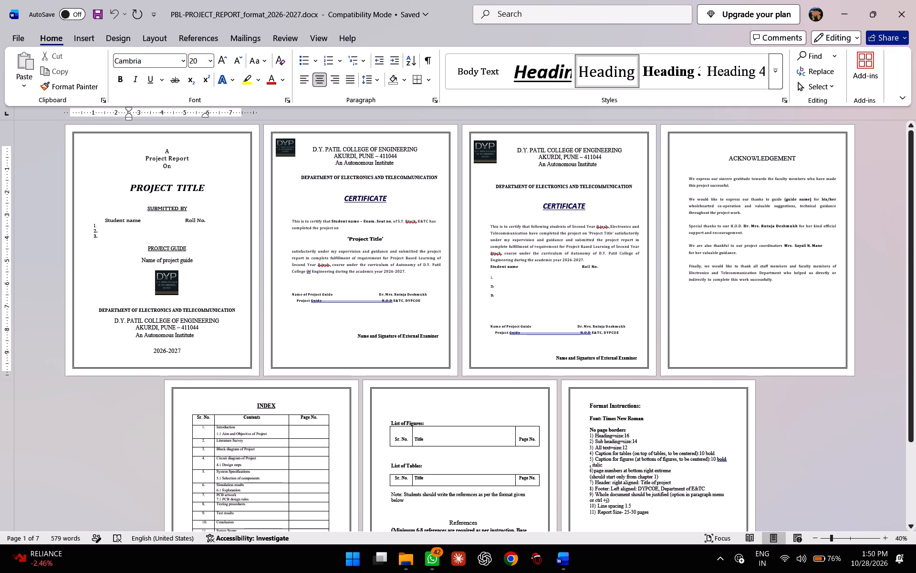
{"action": "scroll", "coordinate": [531, 306], "scroll_direction": "down", "scroll_amount": 2}
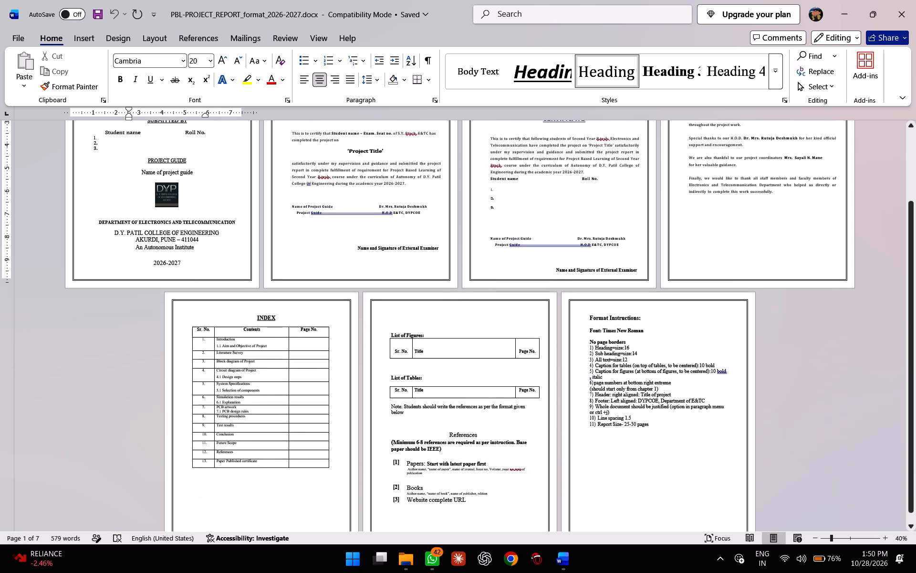
{"action": "scroll", "coordinate": [531, 306], "scroll_direction": "down", "scroll_amount": 5}
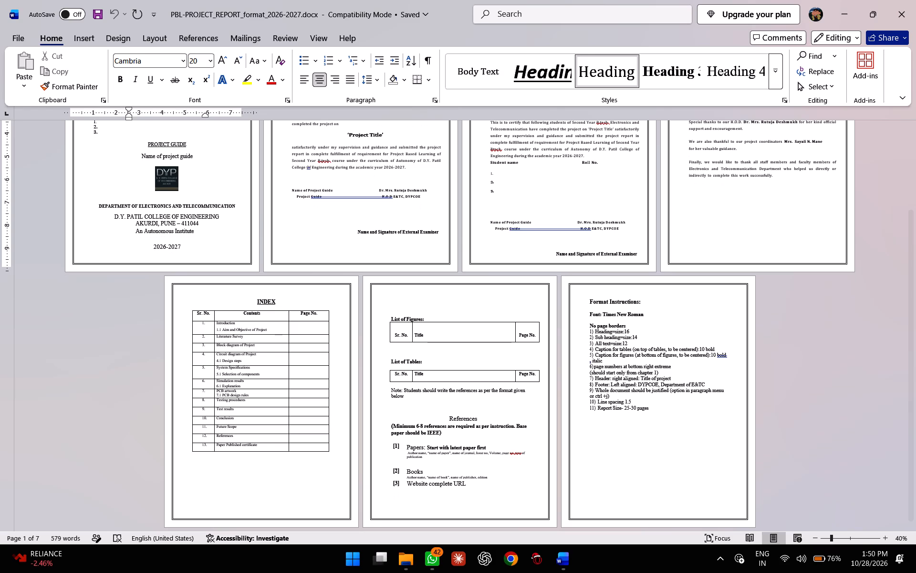
{"action": "scroll", "coordinate": [531, 306], "scroll_direction": "down", "scroll_amount": 6}
{"action": "scroll", "coordinate": [531, 306], "scroll_direction": "right", "scroll_amount": 1}
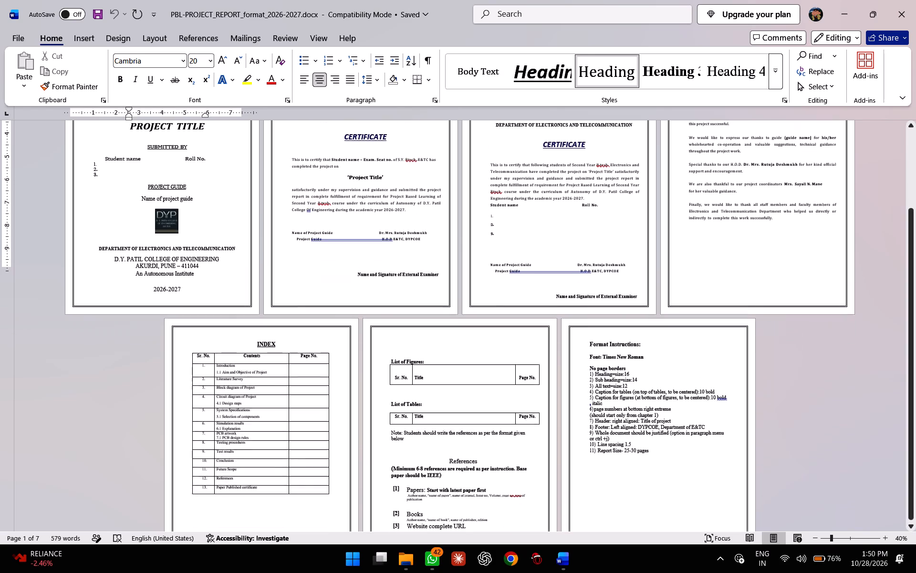
{"action": "scroll", "coordinate": [531, 306], "scroll_direction": "right", "scroll_amount": 1}
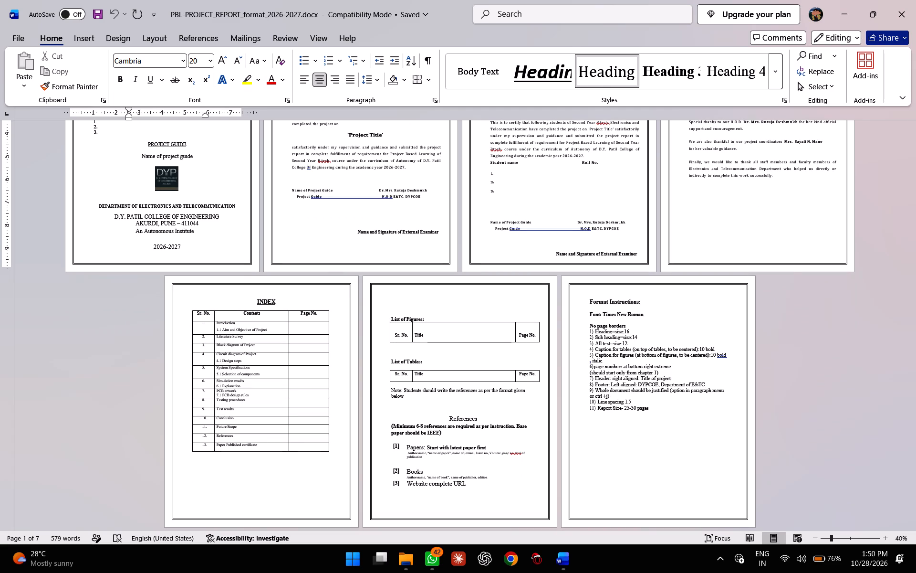
Examine the group certificate, acknowledgement, index, and lists of figures and tables pages at a readable size.
{"action": "left_click", "coordinate": [250, 219]}
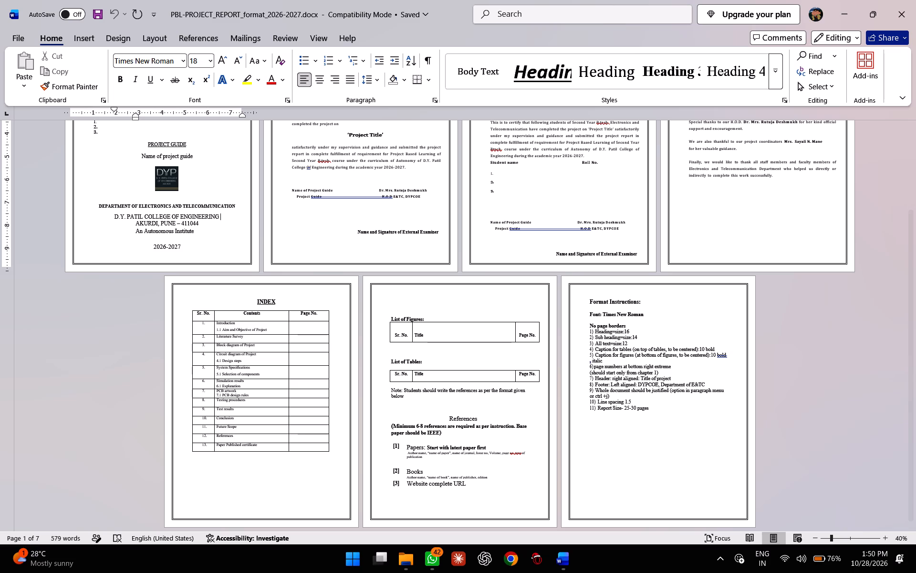
{"action": "scroll", "coordinate": [250, 219], "scroll_direction": "down", "scroll_amount": 2}
{"action": "scroll", "coordinate": [216, 356], "scroll_direction": "up", "scroll_amount": 4, "text": "ctrl"}
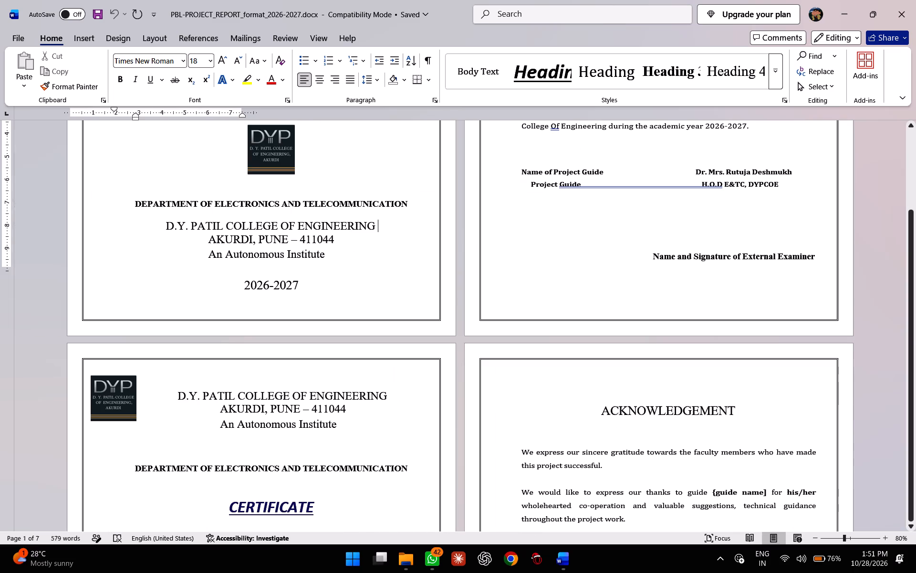
{"action": "scroll", "coordinate": [216, 356], "scroll_direction": "down", "scroll_amount": 4}
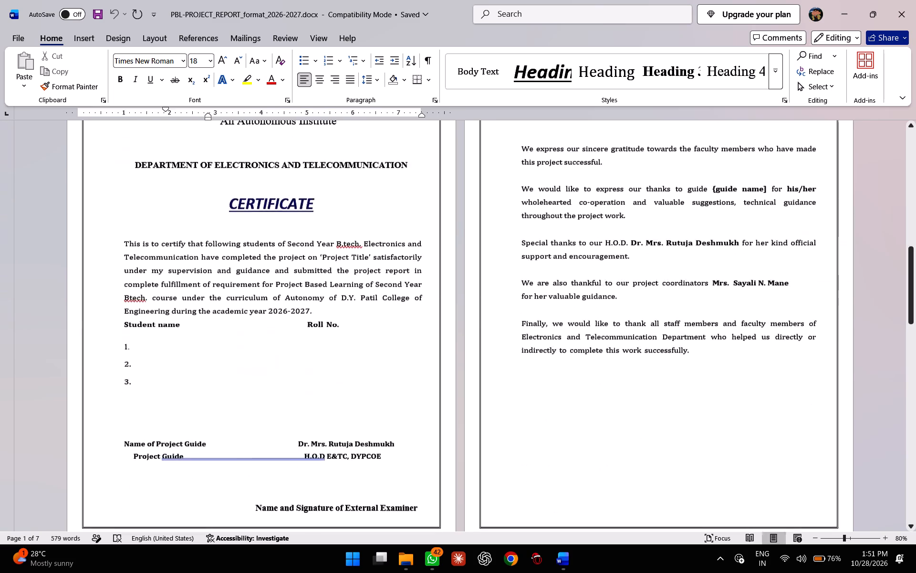
{"action": "scroll", "coordinate": [216, 356], "scroll_direction": "down", "scroll_amount": 3}
{"action": "scroll", "coordinate": [216, 356], "scroll_direction": "up", "scroll_amount": 1}
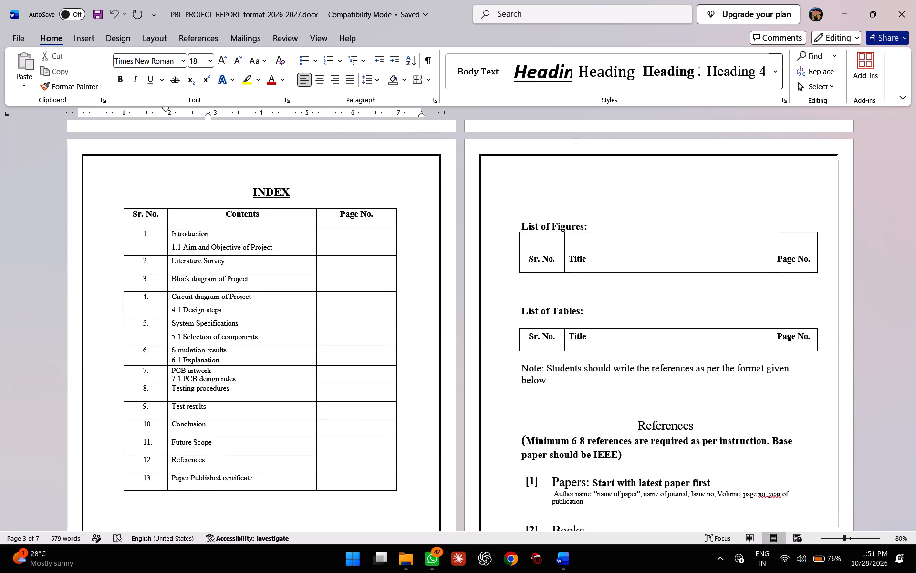
Open the Smart-Home Automation using ESP32 PBL micro project report from the desktop and look over its index page.
{"action": "left_click", "coordinate": [915, 552]}
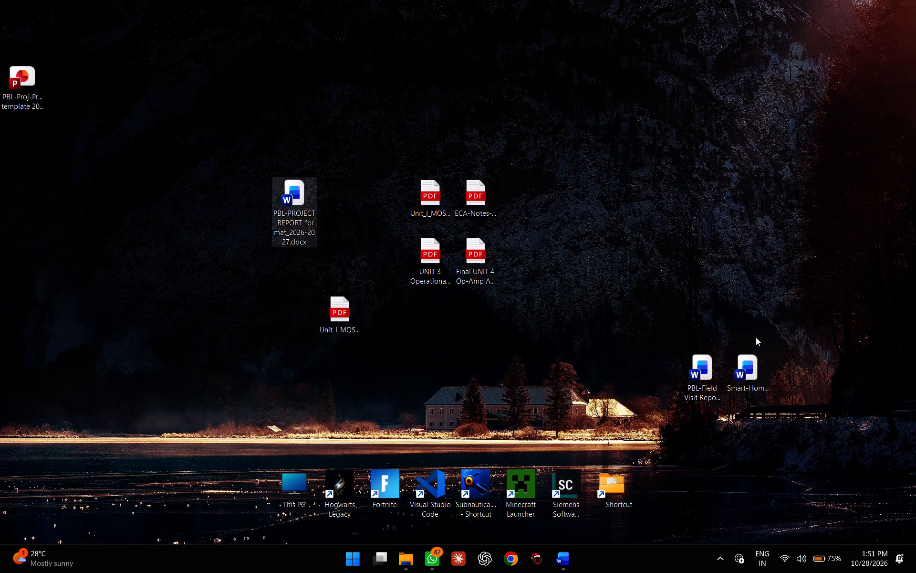
{"action": "double_click", "coordinate": [750, 366]}
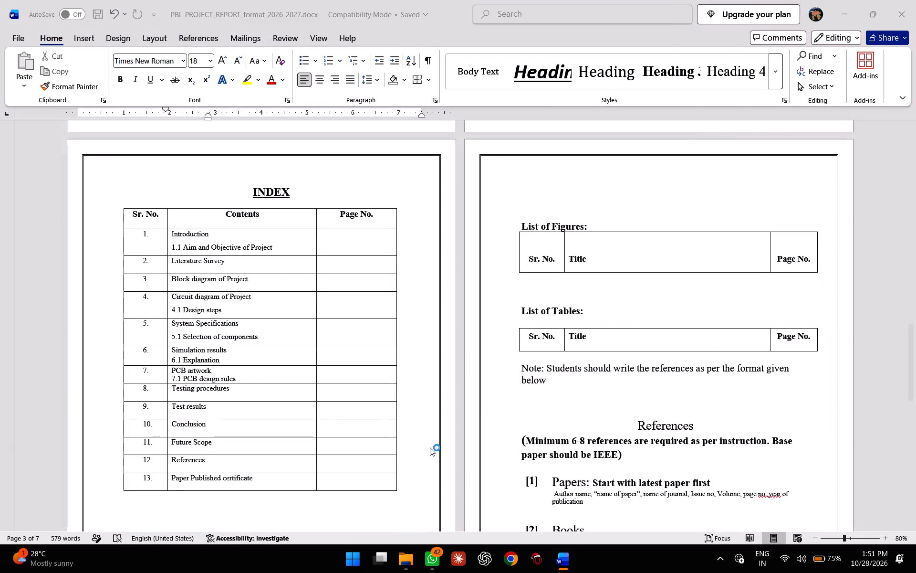
{"action": "scroll", "coordinate": [430, 447], "scroll_direction": "down", "scroll_amount": 1}
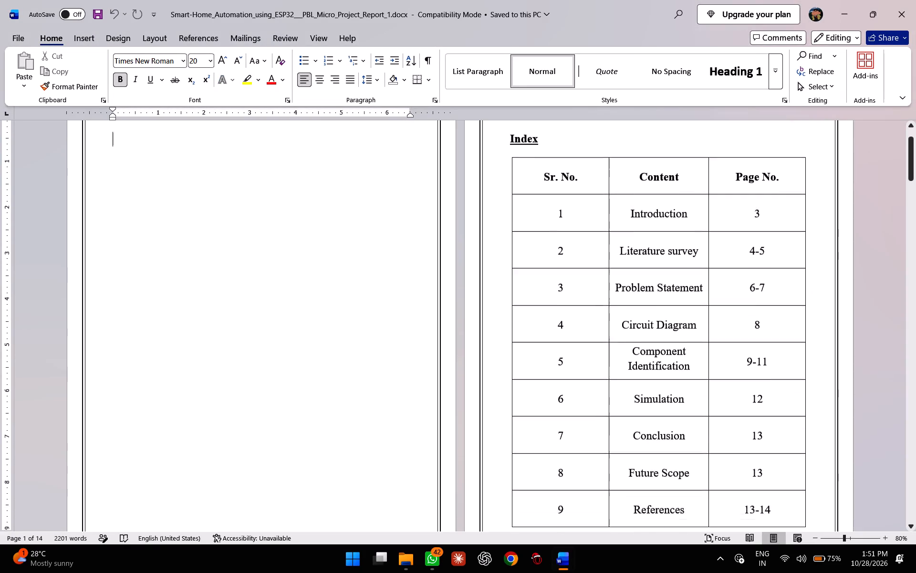
{"action": "scroll", "coordinate": [430, 447], "scroll_direction": "down", "scroll_amount": 1}
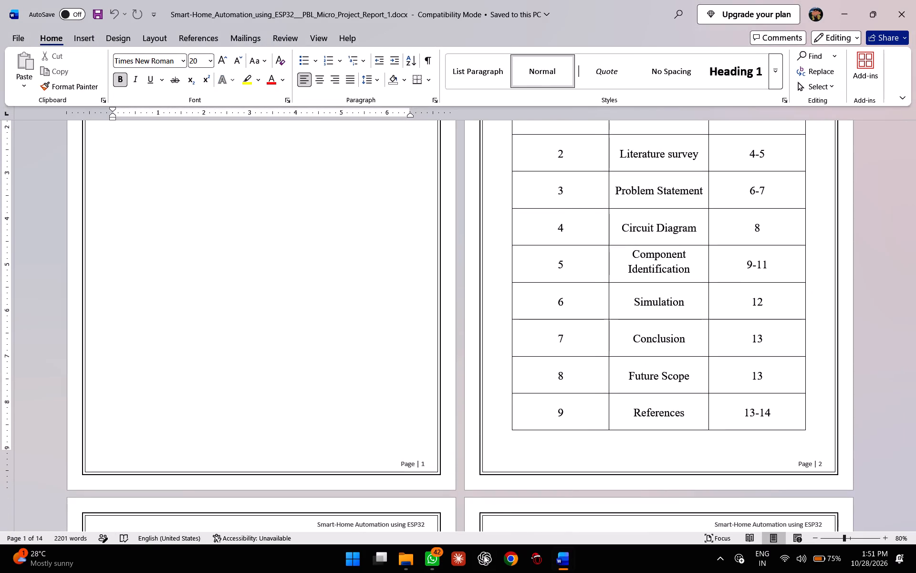
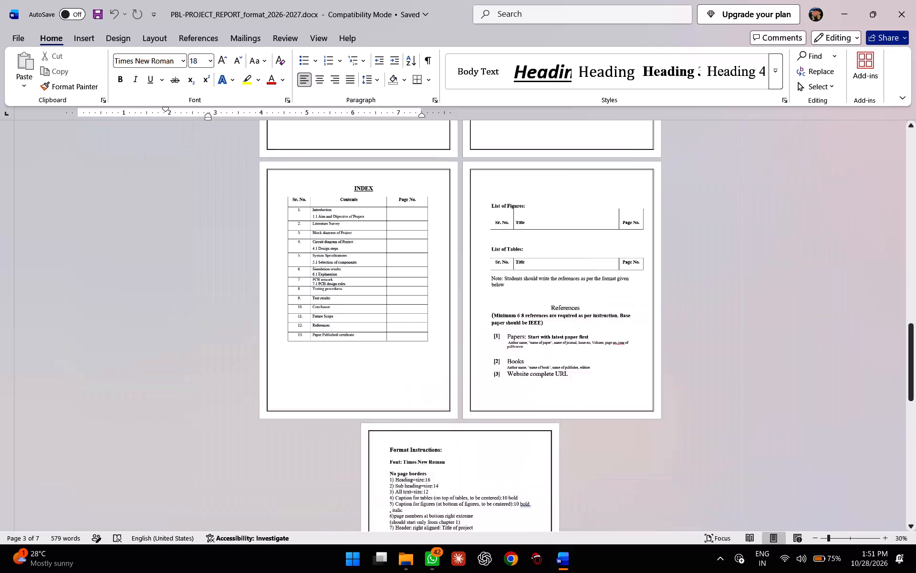
Enlarge the report template to 130% and read from the certificate pages through to the index's list of contents.
{"action": "scroll", "coordinate": [706, 177], "scroll_direction": "up", "scroll_amount": 3, "text": "ctrl"}
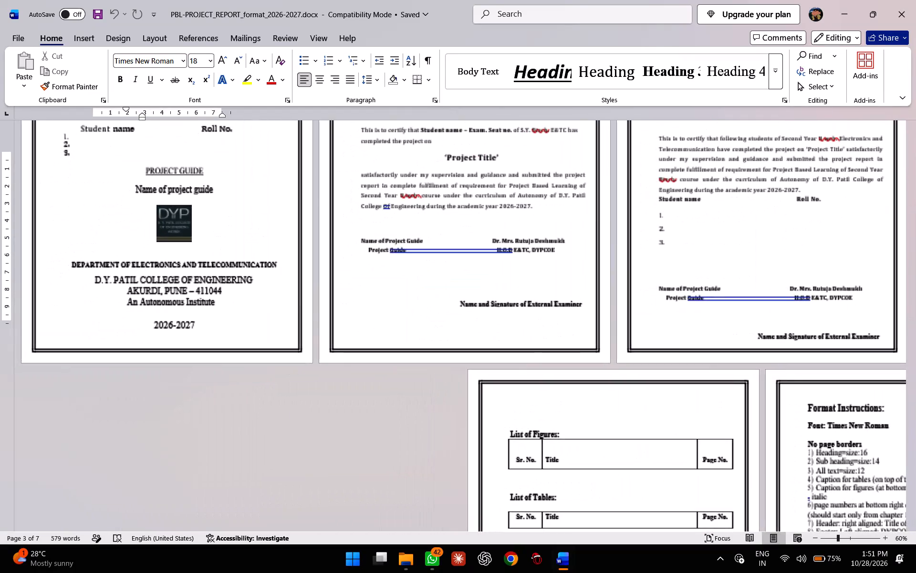
{"action": "scroll", "coordinate": [706, 177], "scroll_direction": "up", "scroll_amount": 2, "text": "ctrl"}
{"action": "scroll", "coordinate": [706, 177], "scroll_direction": "up", "scroll_amount": 1}
{"action": "scroll", "coordinate": [706, 177], "scroll_direction": "down", "scroll_amount": 1}
{"action": "scroll", "coordinate": [706, 177], "scroll_direction": "up", "scroll_amount": 1}
{"action": "scroll", "coordinate": [706, 177], "scroll_direction": "down", "scroll_amount": 1}
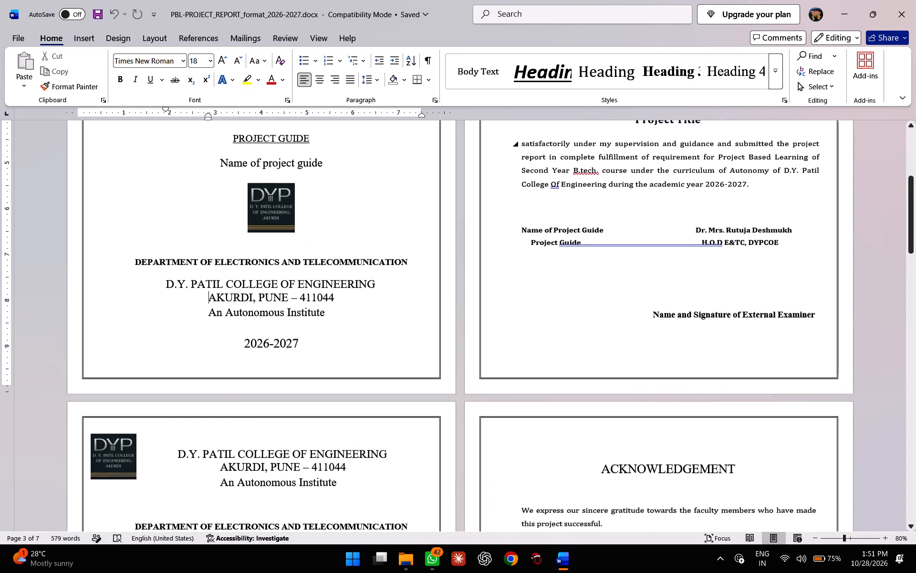
{"action": "scroll", "coordinate": [706, 177], "scroll_direction": "up", "scroll_amount": 5, "text": "ctrl"}
{"action": "scroll", "coordinate": [706, 177], "scroll_direction": "down", "scroll_amount": 4}
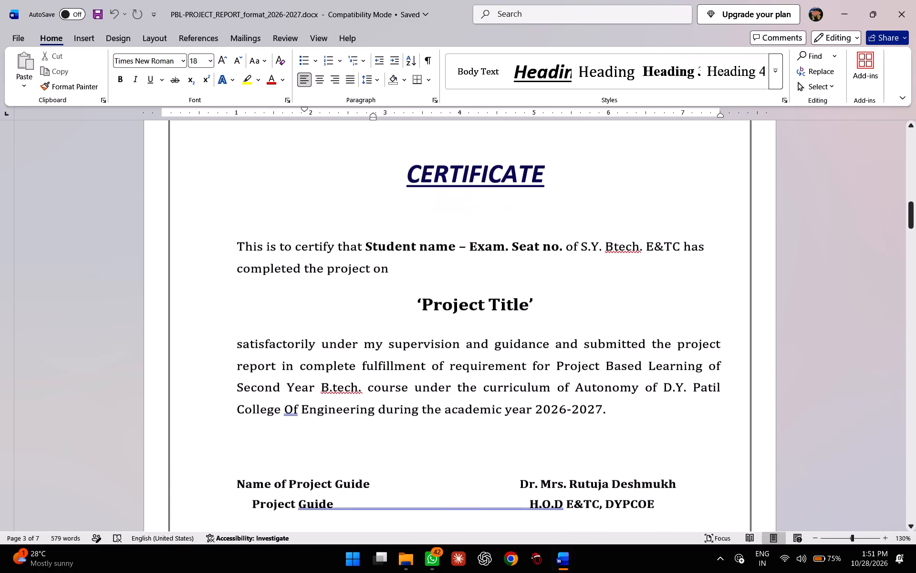
{"action": "scroll", "coordinate": [706, 177], "scroll_direction": "down", "scroll_amount": 3}
{"action": "scroll", "coordinate": [706, 177], "scroll_direction": "up", "scroll_amount": 10}
{"action": "scroll", "coordinate": [706, 177], "scroll_direction": "down", "scroll_amount": 1}
{"action": "scroll", "coordinate": [706, 177], "scroll_direction": "up", "scroll_amount": 2}
{"action": "scroll", "coordinate": [706, 177], "scroll_direction": "down", "scroll_amount": 1}
{"action": "scroll", "coordinate": [706, 177], "scroll_direction": "up", "scroll_amount": 1}
{"action": "scroll", "coordinate": [706, 177], "scroll_direction": "down", "scroll_amount": 1}
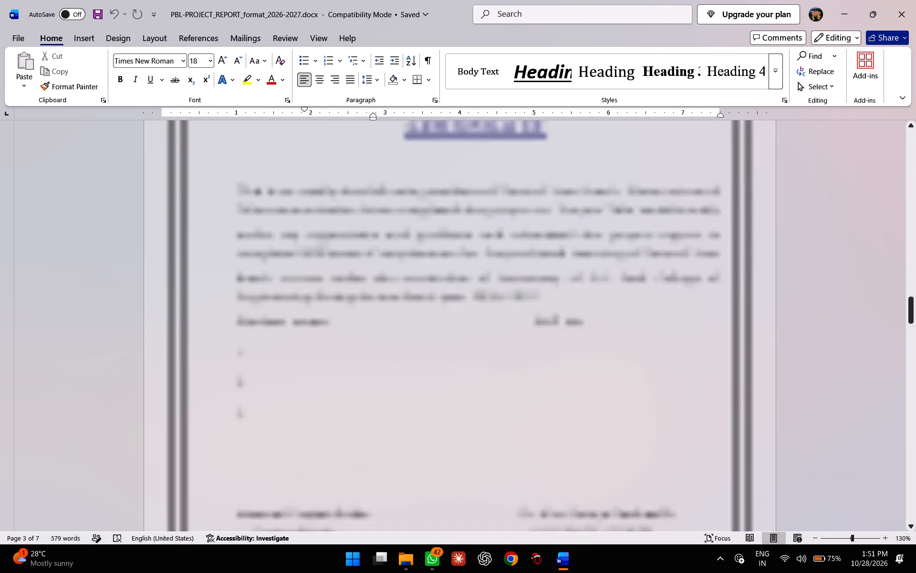
{"action": "scroll", "coordinate": [706, 177], "scroll_direction": "down", "scroll_amount": 1}
{"action": "scroll", "coordinate": [706, 177], "scroll_direction": "up", "scroll_amount": 1}
{"action": "scroll", "coordinate": [706, 177], "scroll_direction": "down", "scroll_amount": 2}
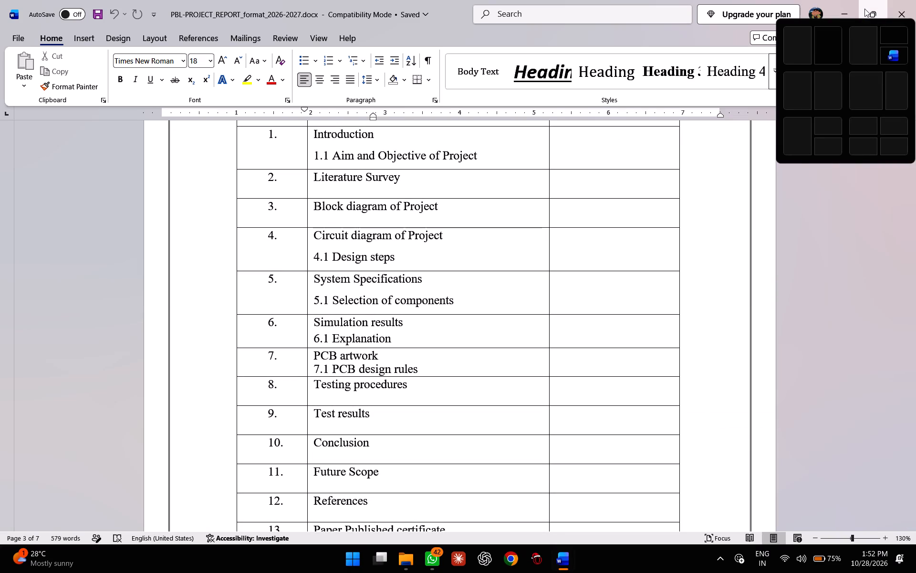
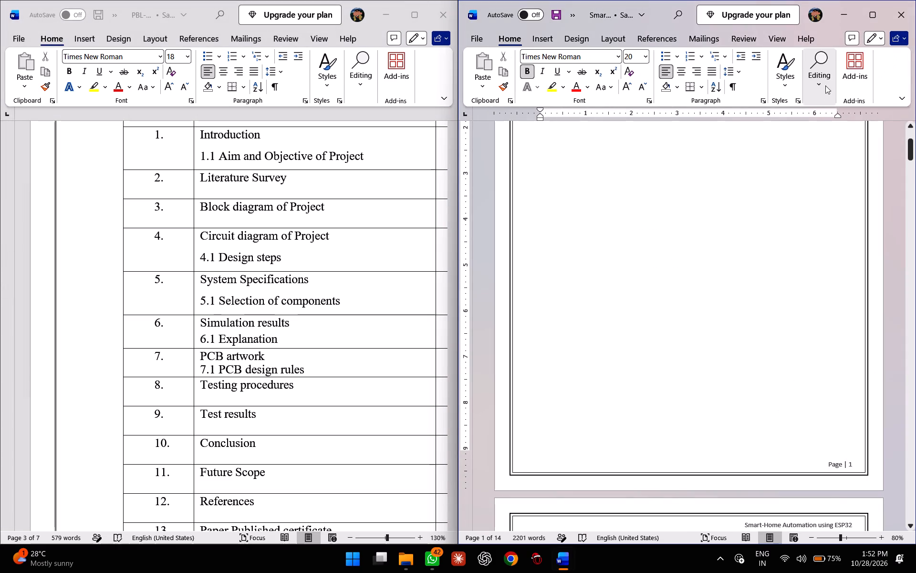
{"action": "scroll", "coordinate": [714, 214], "scroll_direction": "down", "scroll_amount": 4}
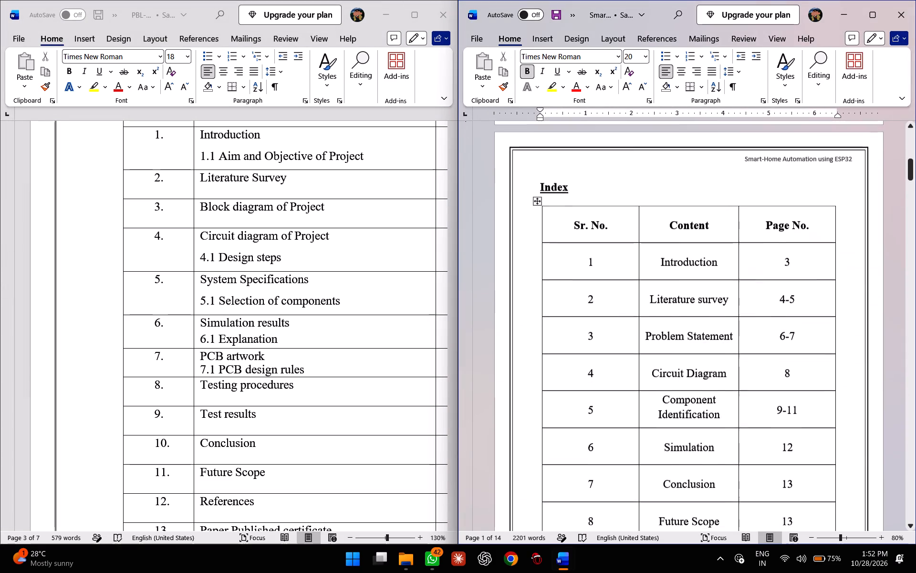
{"action": "scroll", "coordinate": [714, 214], "scroll_direction": "down", "scroll_amount": 3}
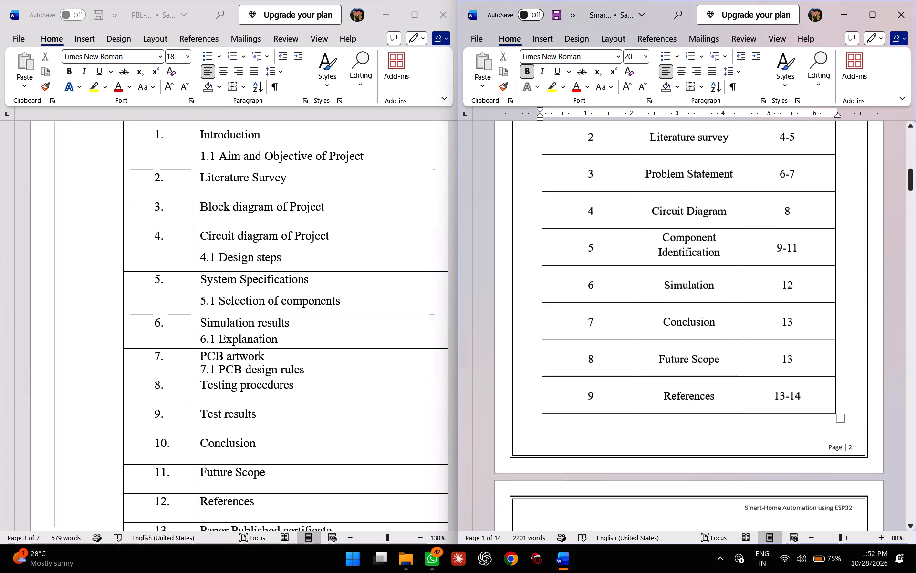
{"action": "scroll", "coordinate": [714, 214], "scroll_direction": "up", "scroll_amount": 2}
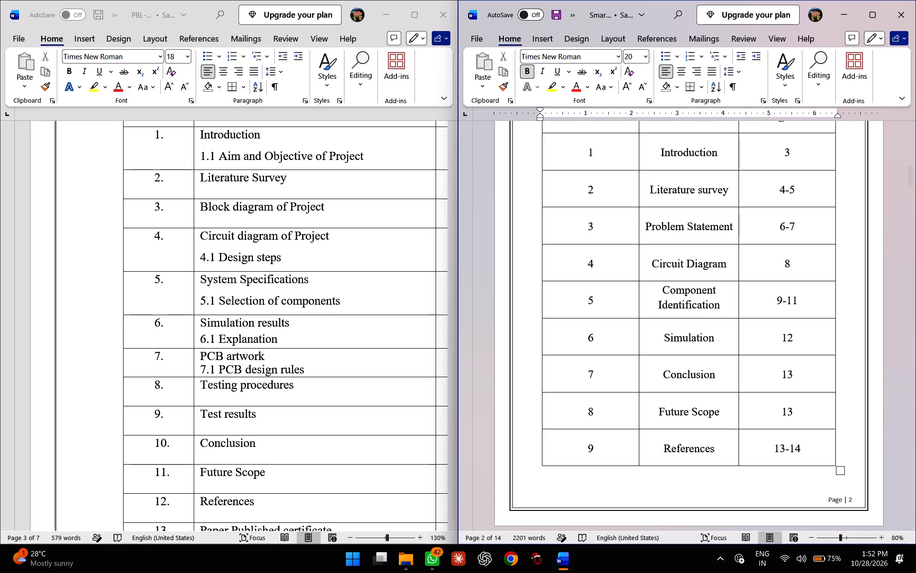
Compare the Smart-Home Automation report's contents table and its pages from the Introduction to the Block Diagram with the template's index.
{"action": "scroll", "coordinate": [714, 214], "scroll_direction": "down", "scroll_amount": 7}
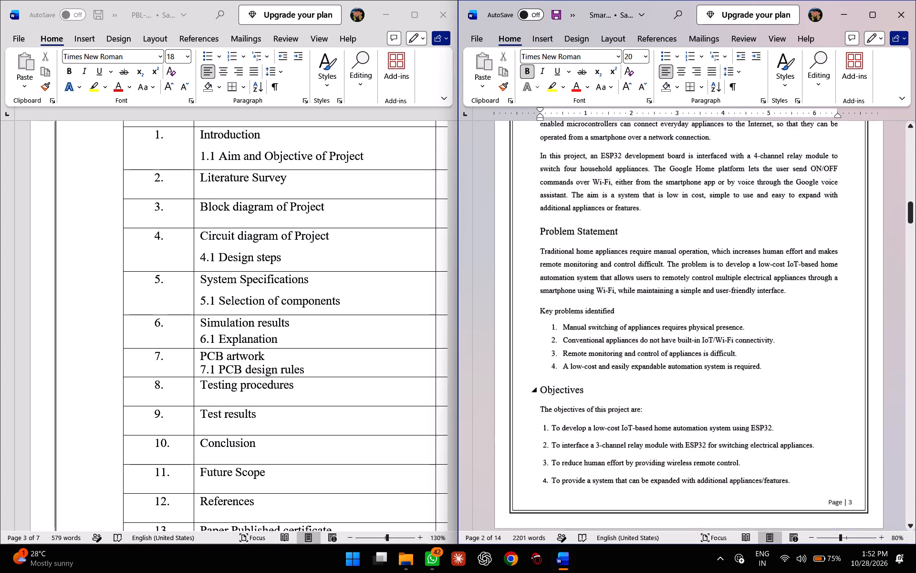
{"action": "scroll", "coordinate": [714, 214], "scroll_direction": "down", "scroll_amount": 8}
{"action": "scroll", "coordinate": [714, 214], "scroll_direction": "up", "scroll_amount": 2}
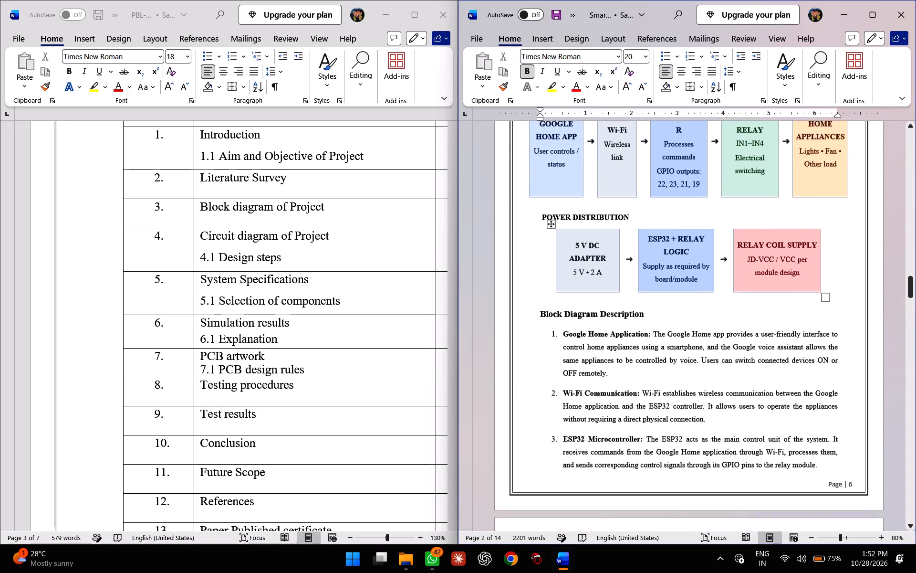
{"action": "scroll", "coordinate": [714, 214], "scroll_direction": "up", "scroll_amount": 1}
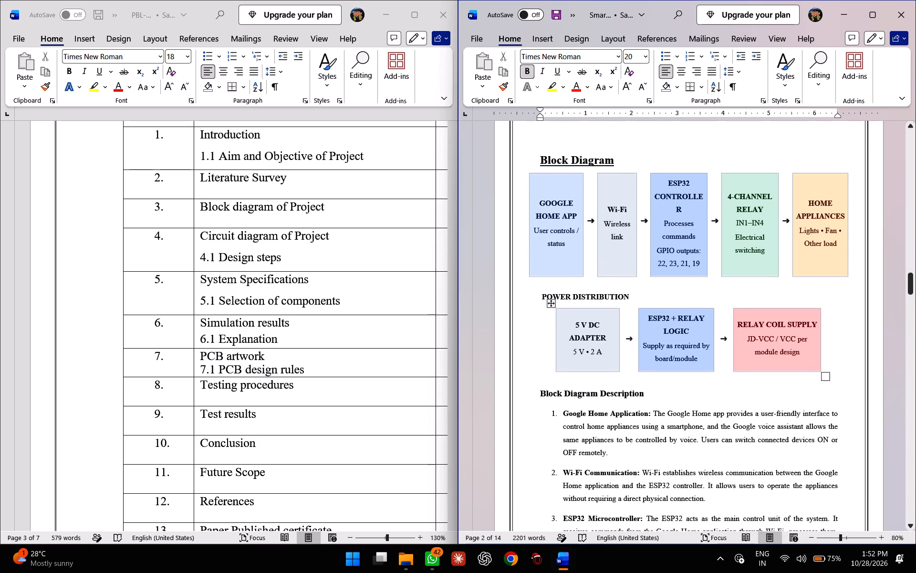
{"action": "scroll", "coordinate": [714, 214], "scroll_direction": "up", "scroll_amount": 16}
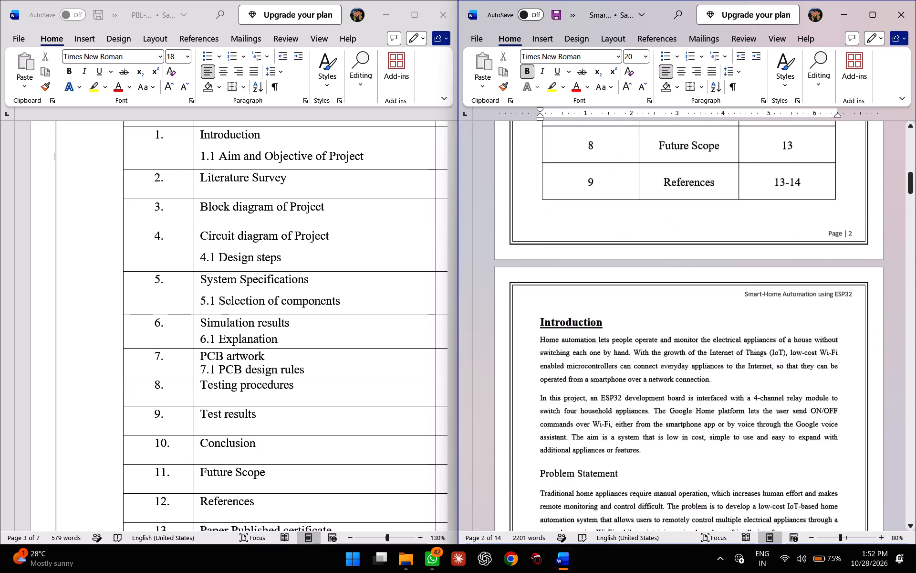
{"action": "scroll", "coordinate": [714, 214], "scroll_direction": "up", "scroll_amount": 2}
{"action": "scroll", "coordinate": [714, 214], "scroll_direction": "down", "scroll_amount": 1}
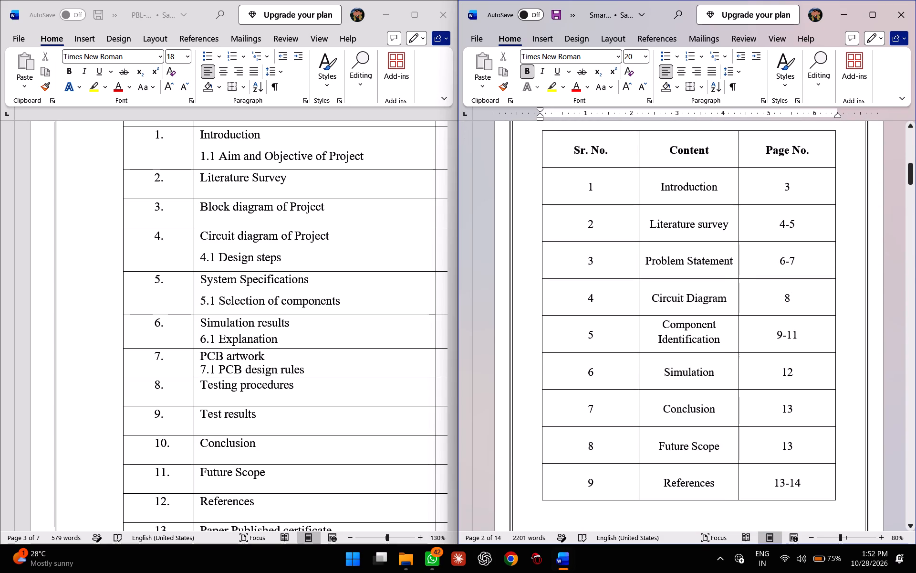
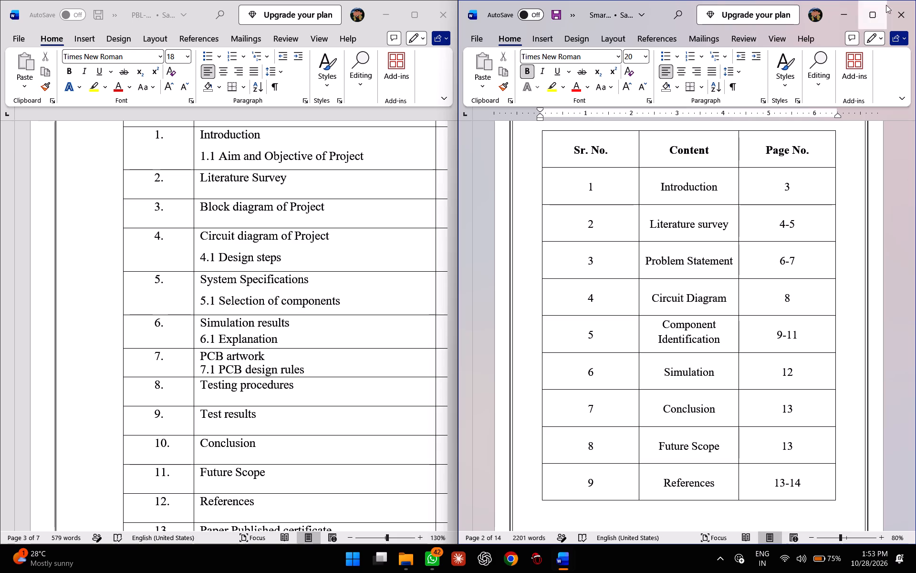
Minimize the template and the Smart-Home Automation report, and launch Claude.
{"action": "left_click", "coordinate": [847, 16]}
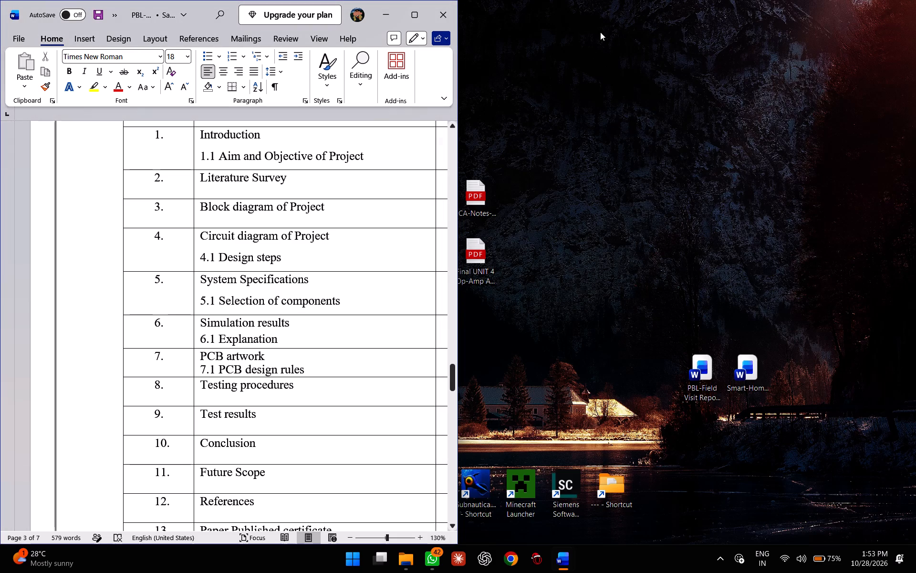
{"action": "left_click", "coordinate": [396, 17]}
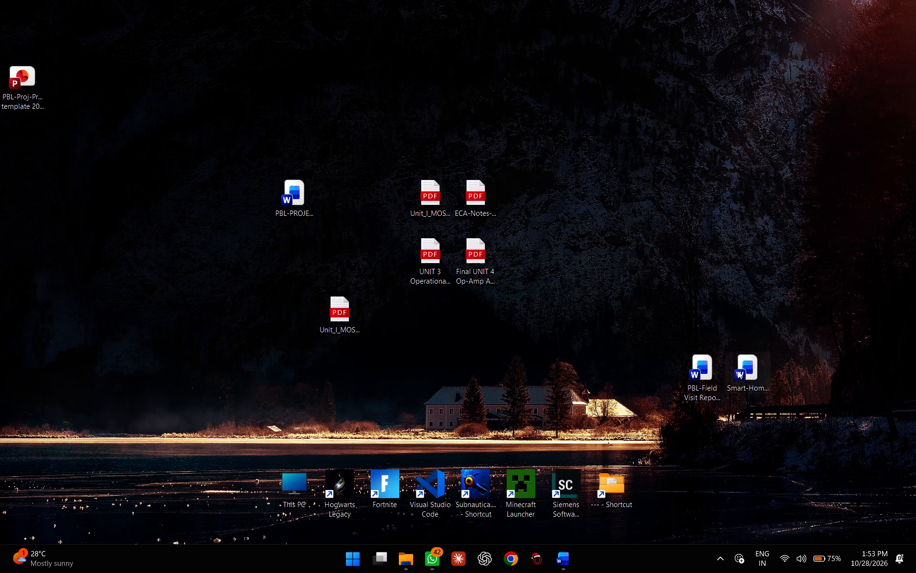
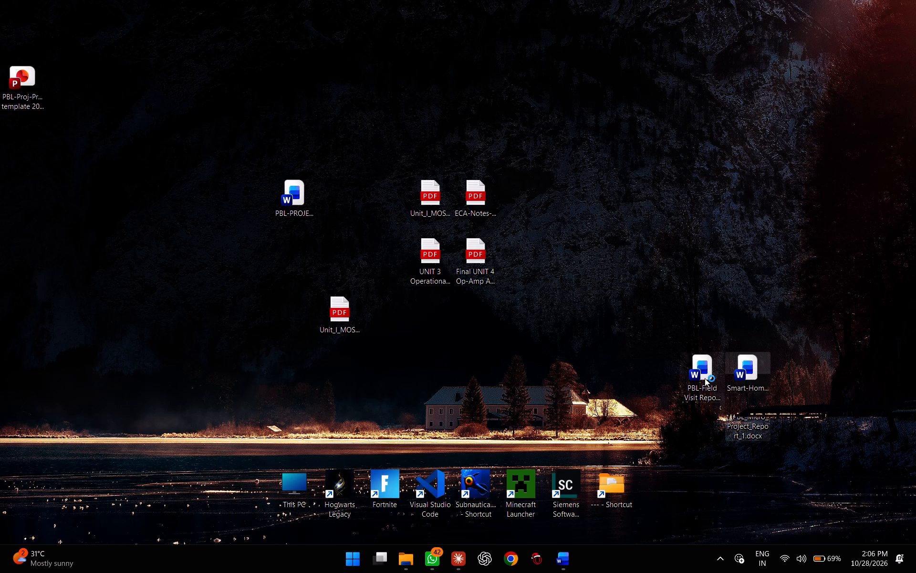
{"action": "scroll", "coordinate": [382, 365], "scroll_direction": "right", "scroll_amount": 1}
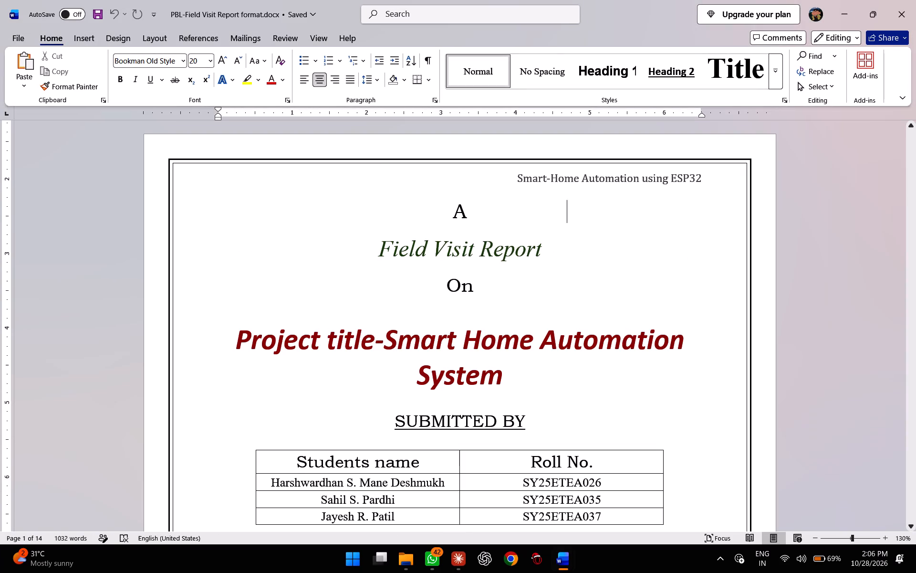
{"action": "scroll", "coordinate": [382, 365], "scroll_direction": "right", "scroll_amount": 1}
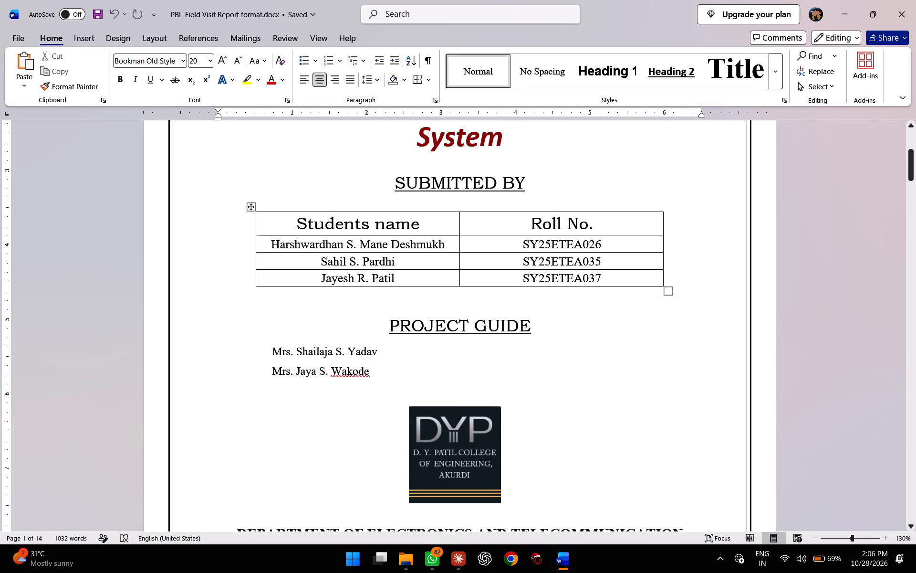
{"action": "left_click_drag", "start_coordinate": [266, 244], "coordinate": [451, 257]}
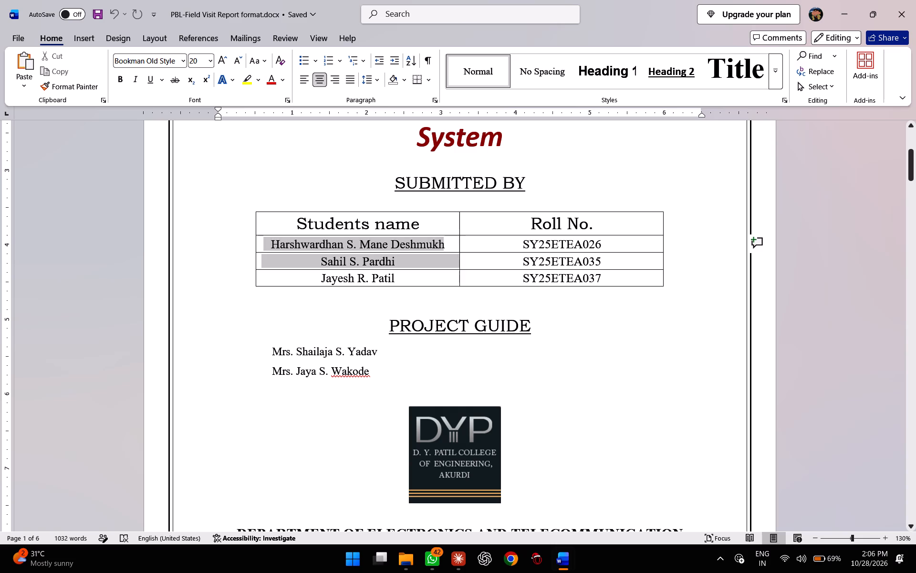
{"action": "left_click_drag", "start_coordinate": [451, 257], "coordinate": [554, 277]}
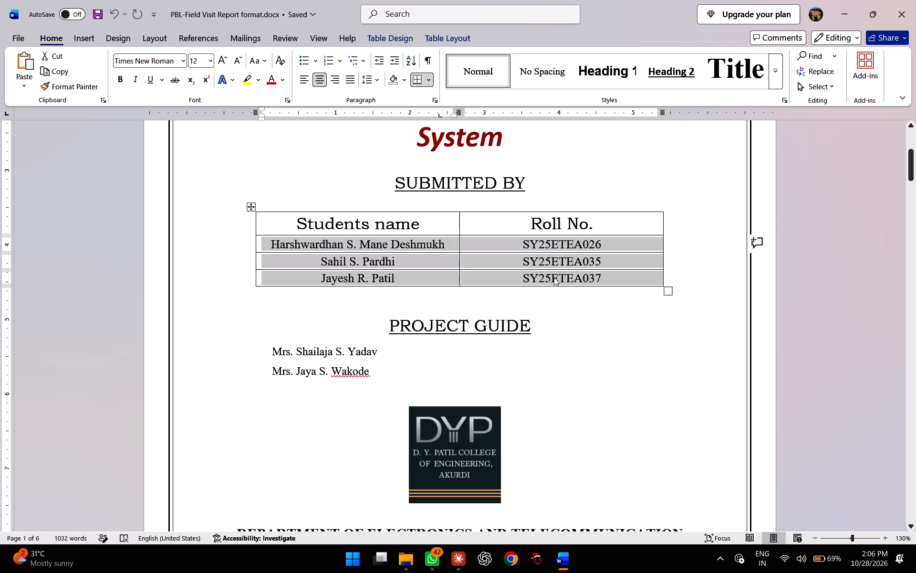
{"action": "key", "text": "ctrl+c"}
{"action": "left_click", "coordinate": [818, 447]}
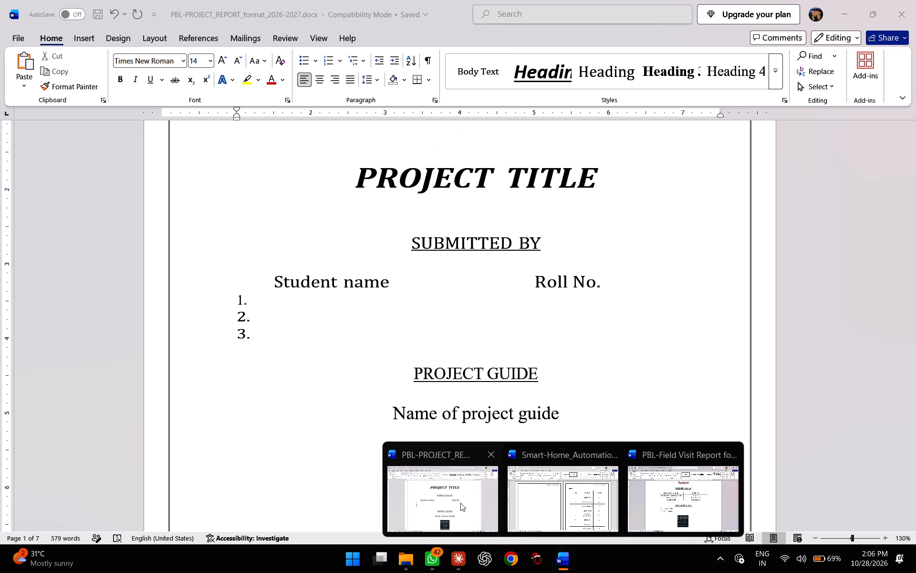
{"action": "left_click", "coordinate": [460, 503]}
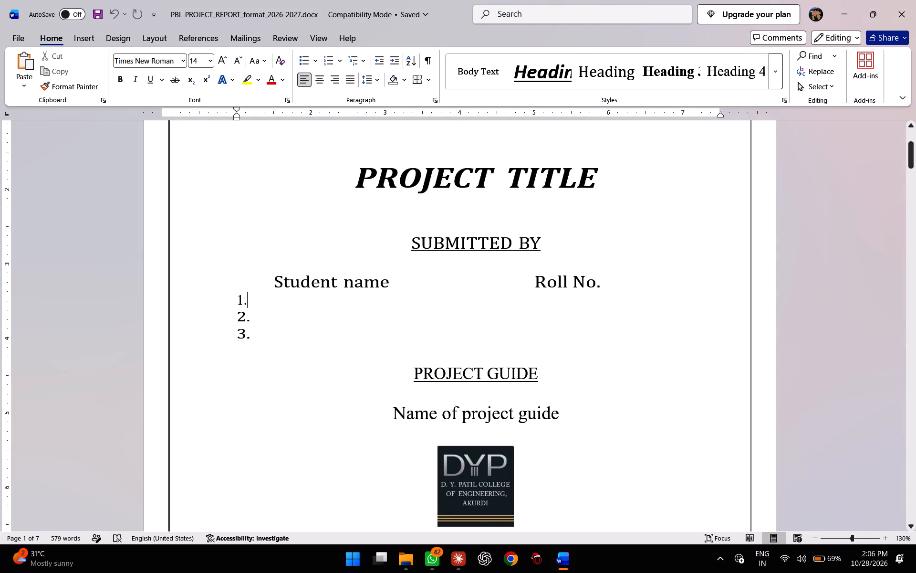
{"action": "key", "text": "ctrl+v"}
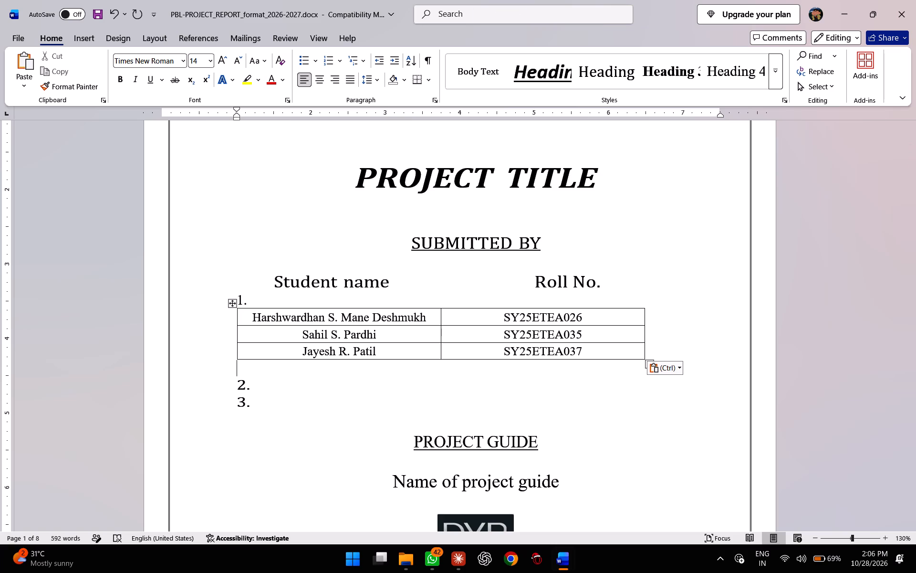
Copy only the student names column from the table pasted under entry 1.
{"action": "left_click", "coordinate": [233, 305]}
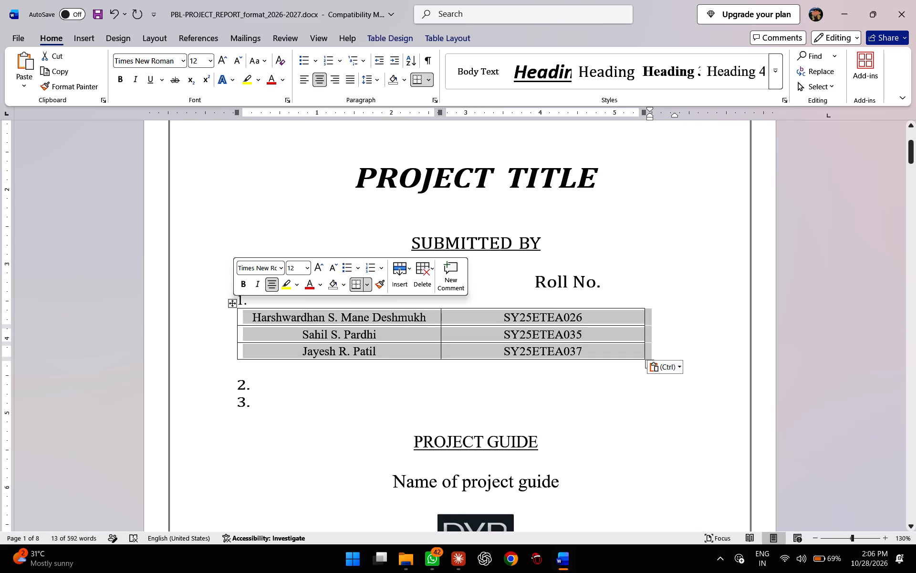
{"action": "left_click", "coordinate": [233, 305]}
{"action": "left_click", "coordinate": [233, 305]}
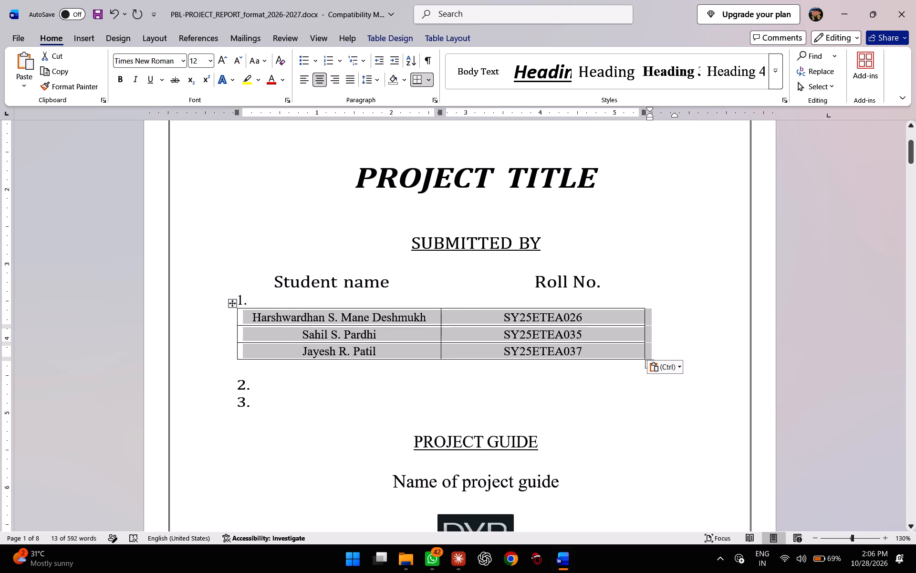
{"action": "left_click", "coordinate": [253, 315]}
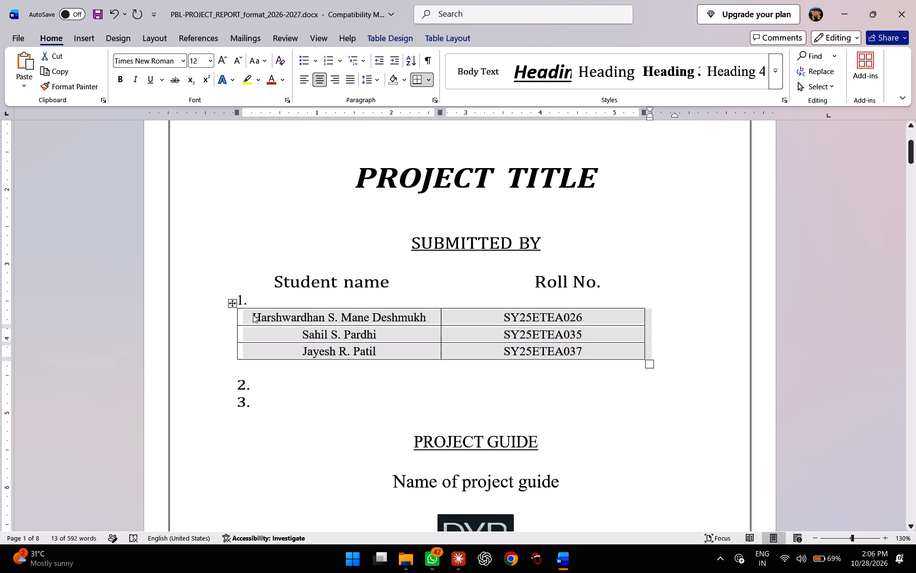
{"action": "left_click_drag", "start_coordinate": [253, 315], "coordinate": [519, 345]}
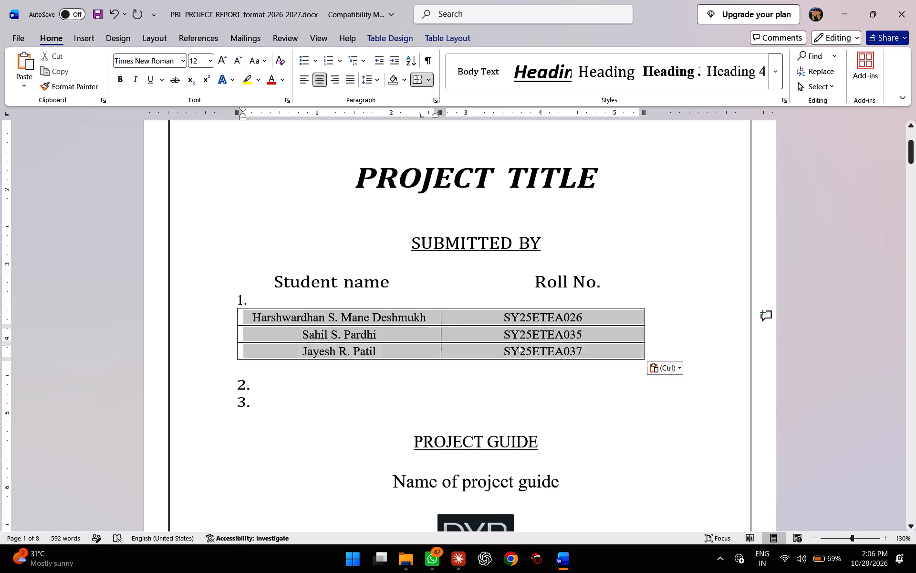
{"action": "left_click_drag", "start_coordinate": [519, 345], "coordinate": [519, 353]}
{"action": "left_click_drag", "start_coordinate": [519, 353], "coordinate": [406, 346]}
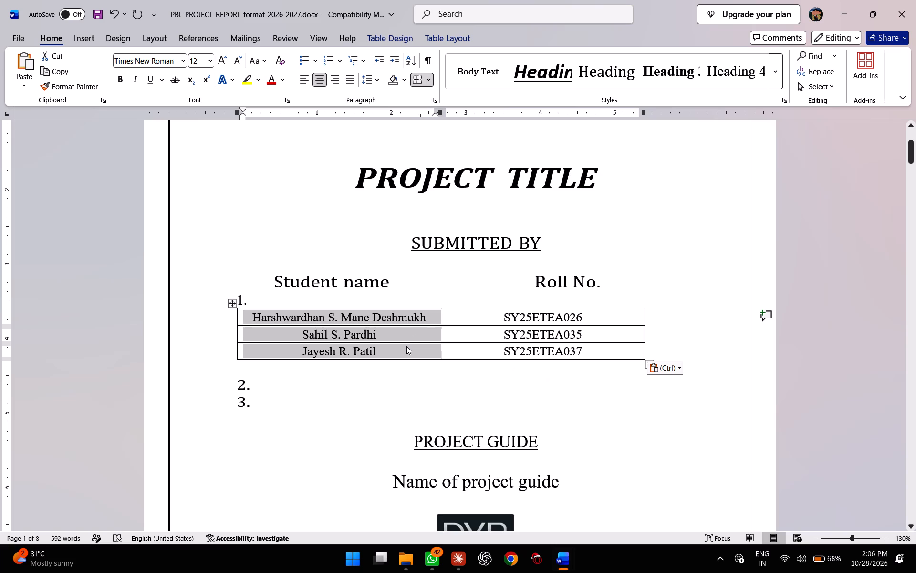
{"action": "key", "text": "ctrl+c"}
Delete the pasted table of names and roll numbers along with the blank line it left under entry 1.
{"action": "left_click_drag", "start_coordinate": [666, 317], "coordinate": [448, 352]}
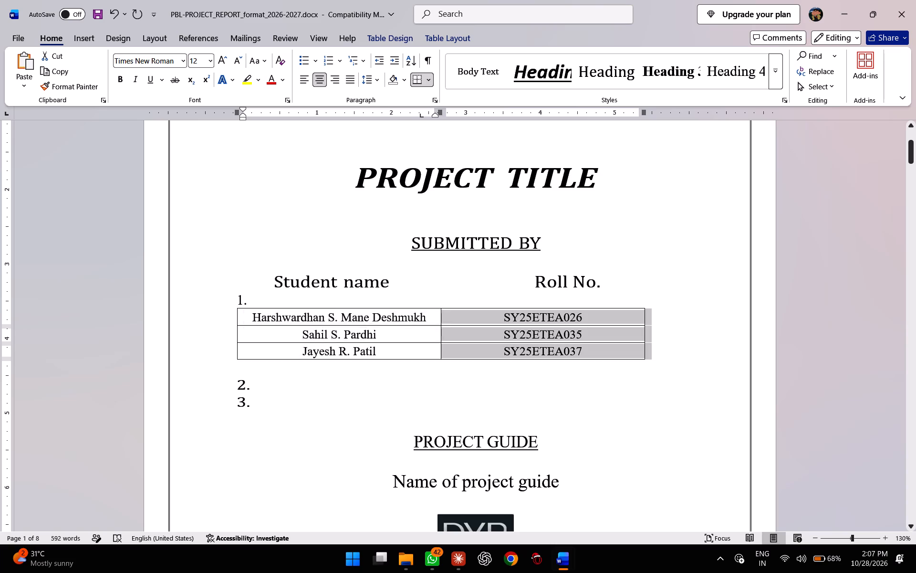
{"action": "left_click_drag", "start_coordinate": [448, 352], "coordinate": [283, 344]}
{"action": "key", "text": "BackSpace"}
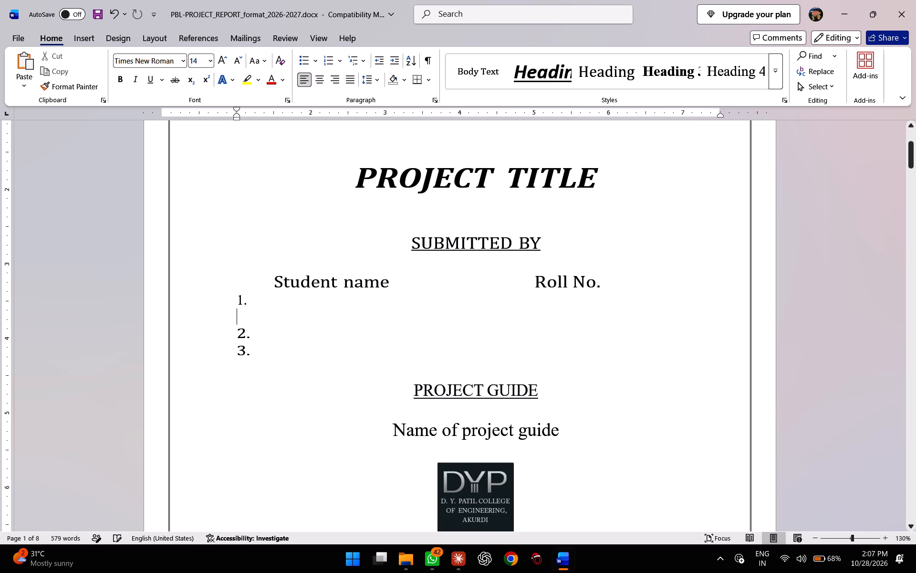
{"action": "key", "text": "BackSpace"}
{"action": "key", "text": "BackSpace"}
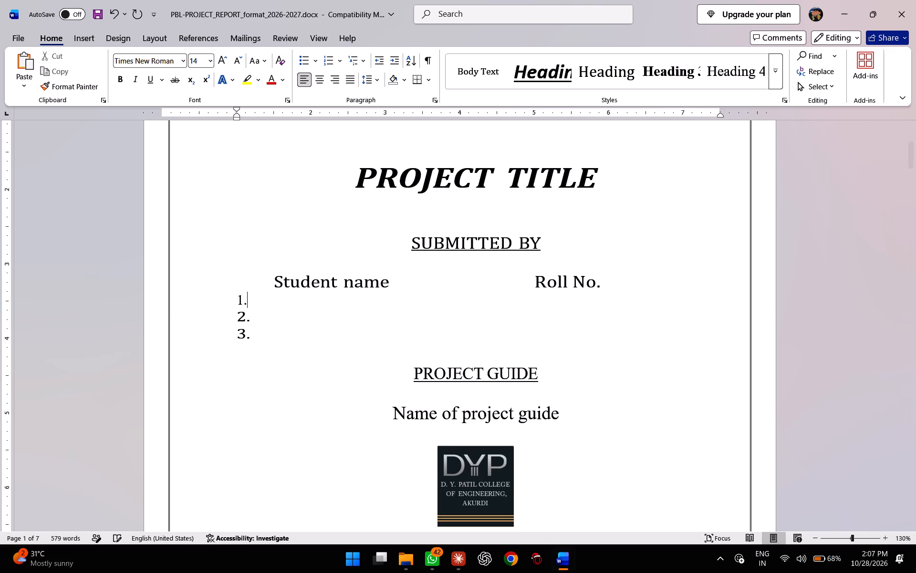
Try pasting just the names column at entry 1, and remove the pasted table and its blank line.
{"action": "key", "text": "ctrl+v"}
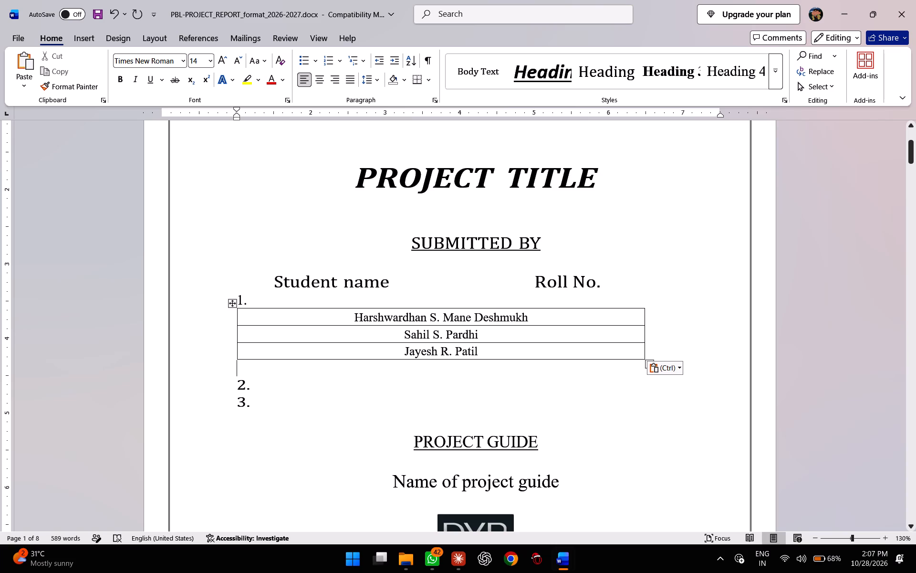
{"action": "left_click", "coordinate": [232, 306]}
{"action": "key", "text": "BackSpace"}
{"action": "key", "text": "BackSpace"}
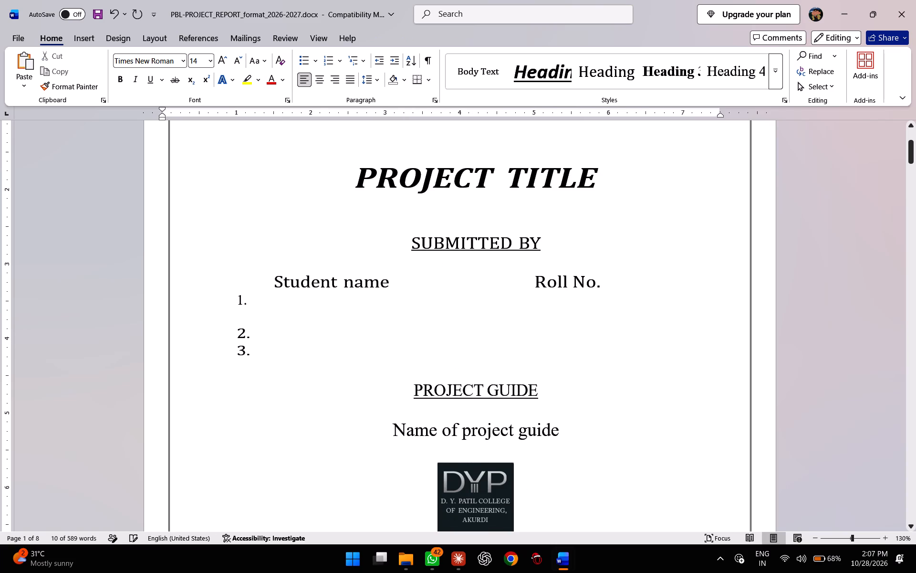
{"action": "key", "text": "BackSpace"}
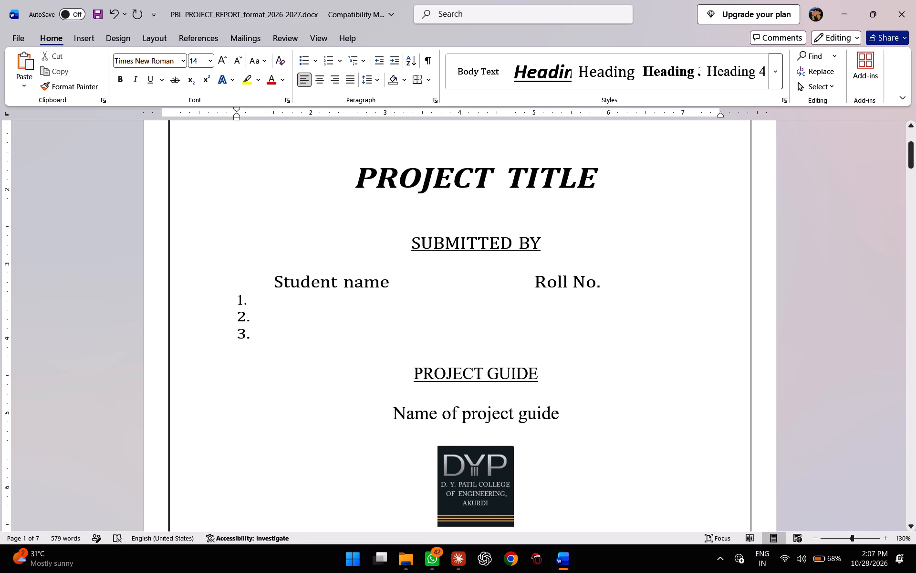
Enter the first student's full name at entry 1 under the Student name heading.
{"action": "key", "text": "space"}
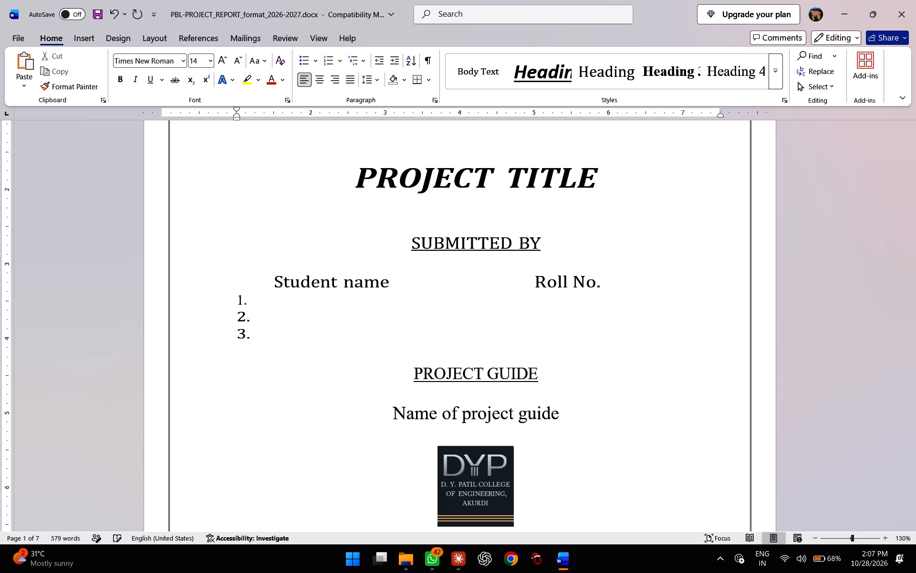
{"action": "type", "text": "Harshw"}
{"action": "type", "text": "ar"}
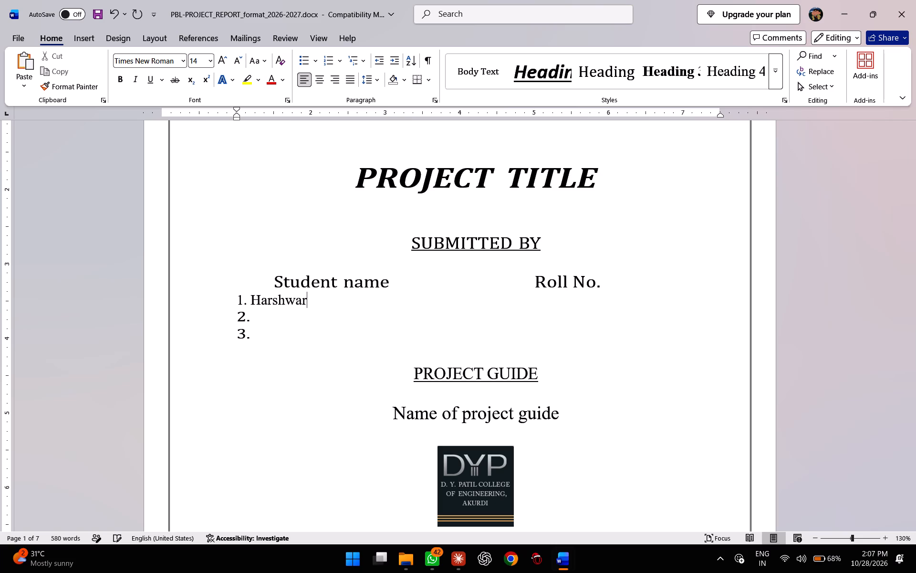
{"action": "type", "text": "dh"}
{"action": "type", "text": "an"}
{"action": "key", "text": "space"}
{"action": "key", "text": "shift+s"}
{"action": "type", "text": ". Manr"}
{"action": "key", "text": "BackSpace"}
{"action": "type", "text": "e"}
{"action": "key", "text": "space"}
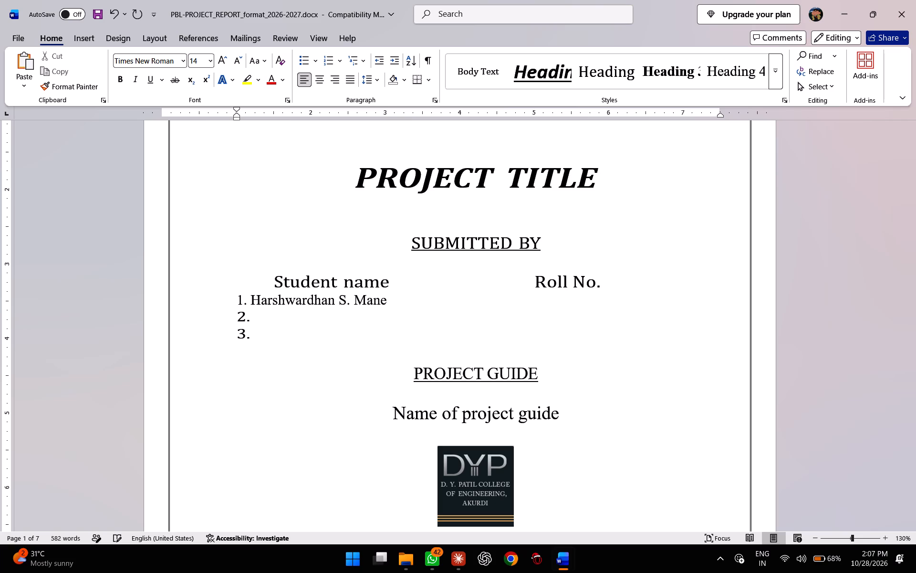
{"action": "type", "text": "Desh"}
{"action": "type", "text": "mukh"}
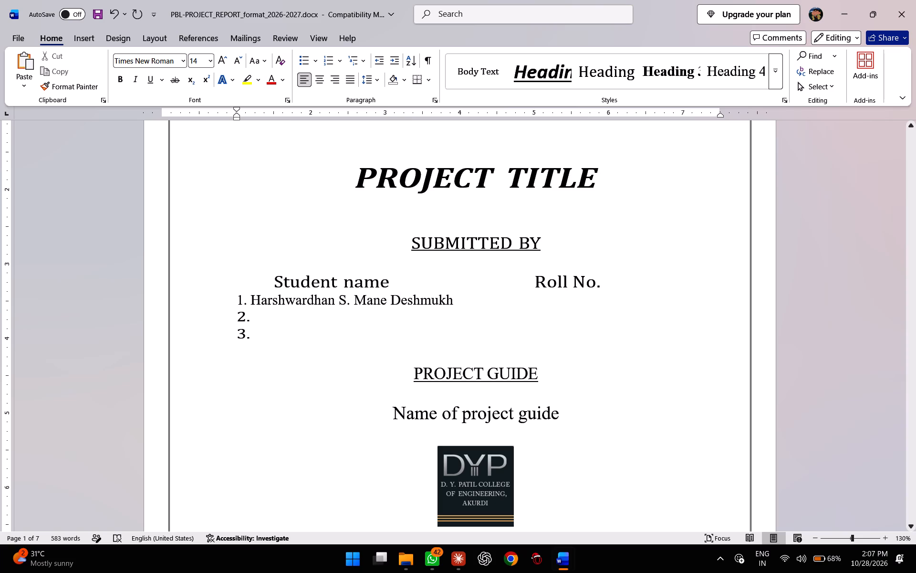
Add spaces after the first student's name until the text position lines up under the Roll No. heading.
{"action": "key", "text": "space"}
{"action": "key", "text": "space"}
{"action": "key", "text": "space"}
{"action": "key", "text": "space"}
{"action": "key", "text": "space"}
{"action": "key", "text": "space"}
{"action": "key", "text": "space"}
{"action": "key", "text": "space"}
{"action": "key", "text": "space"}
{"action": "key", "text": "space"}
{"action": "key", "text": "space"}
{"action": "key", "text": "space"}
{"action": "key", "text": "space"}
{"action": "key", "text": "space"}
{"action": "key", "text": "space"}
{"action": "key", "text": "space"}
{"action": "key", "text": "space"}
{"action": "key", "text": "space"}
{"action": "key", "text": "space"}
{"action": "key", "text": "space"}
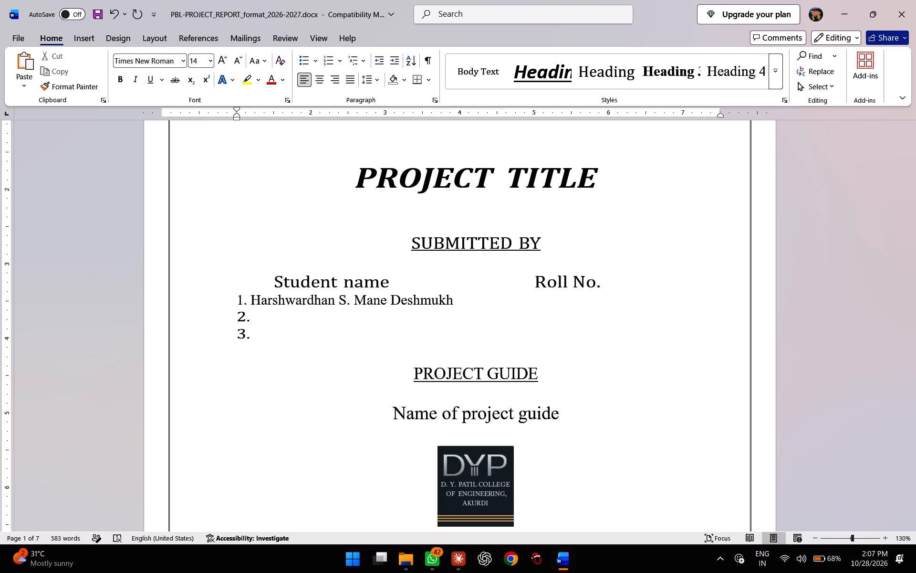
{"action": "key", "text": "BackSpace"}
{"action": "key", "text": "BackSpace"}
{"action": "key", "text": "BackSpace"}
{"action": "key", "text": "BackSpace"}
Enter the first student's roll number on the entry 1 line under the Roll No. heading, correcting mistyped characters.
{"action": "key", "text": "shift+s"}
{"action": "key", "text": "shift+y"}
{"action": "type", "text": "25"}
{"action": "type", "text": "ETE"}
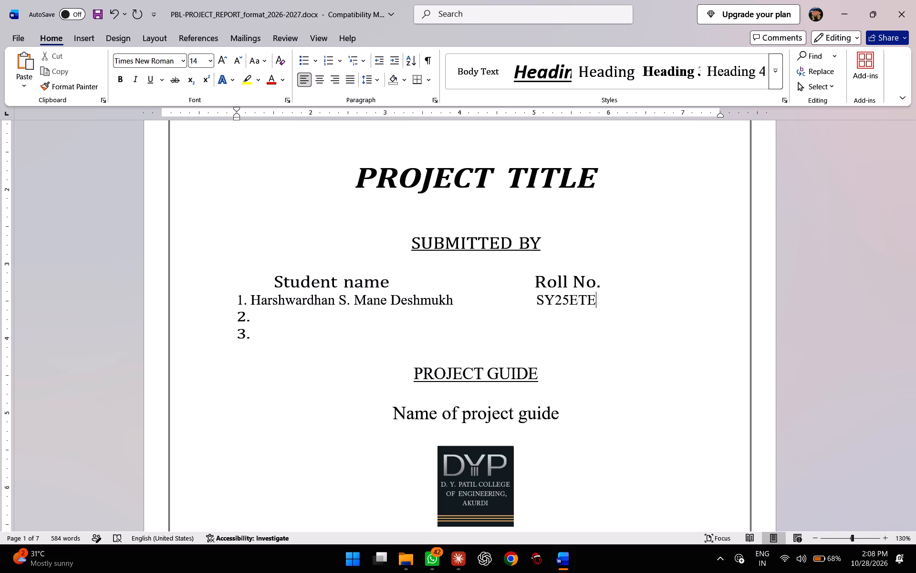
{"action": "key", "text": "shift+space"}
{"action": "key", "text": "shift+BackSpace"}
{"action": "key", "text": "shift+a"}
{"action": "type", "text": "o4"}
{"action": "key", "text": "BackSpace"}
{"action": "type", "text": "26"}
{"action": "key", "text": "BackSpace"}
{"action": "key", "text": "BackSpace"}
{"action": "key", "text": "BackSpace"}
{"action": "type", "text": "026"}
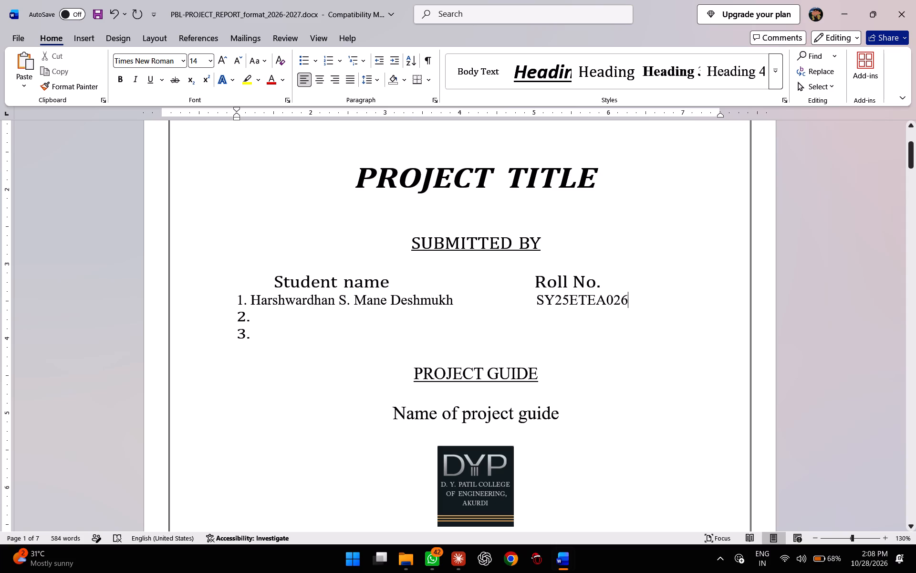
Copy entry 1's roll number together with the blank spacing that precedes it.
{"action": "left_click_drag", "start_coordinate": [635, 300], "coordinate": [538, 302]}
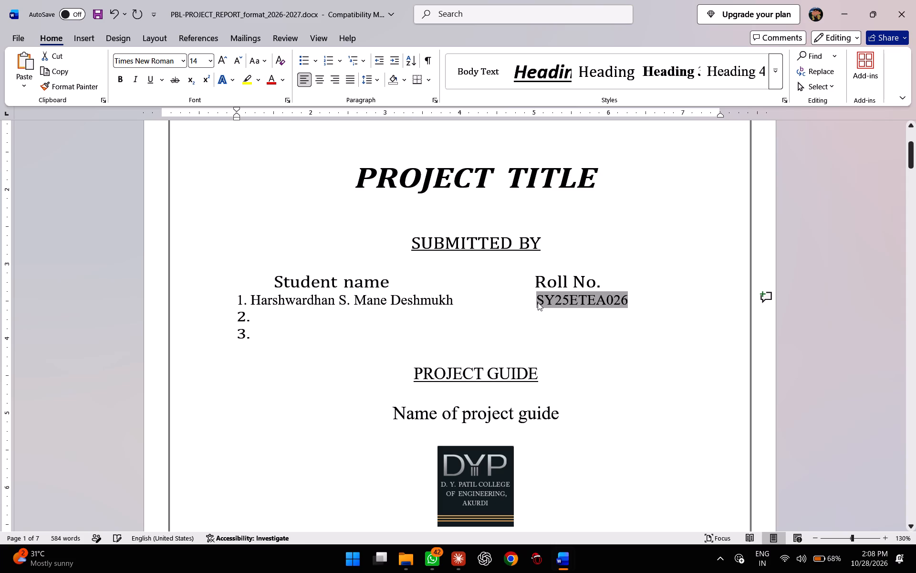
{"action": "left_click_drag", "start_coordinate": [643, 297], "coordinate": [476, 299]}
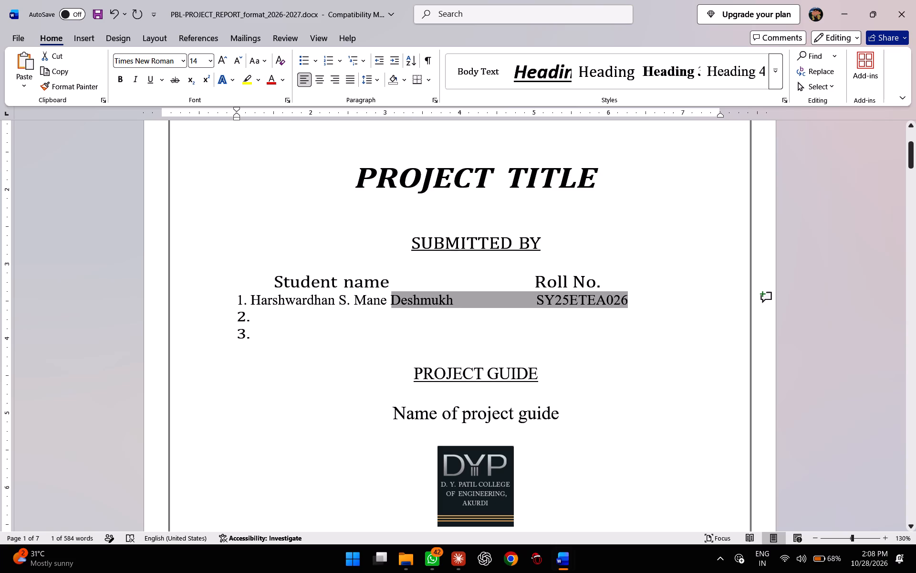
{"action": "left_click_drag", "start_coordinate": [476, 299], "coordinate": [451, 300]}
{"action": "key", "text": "ctrl+c"}
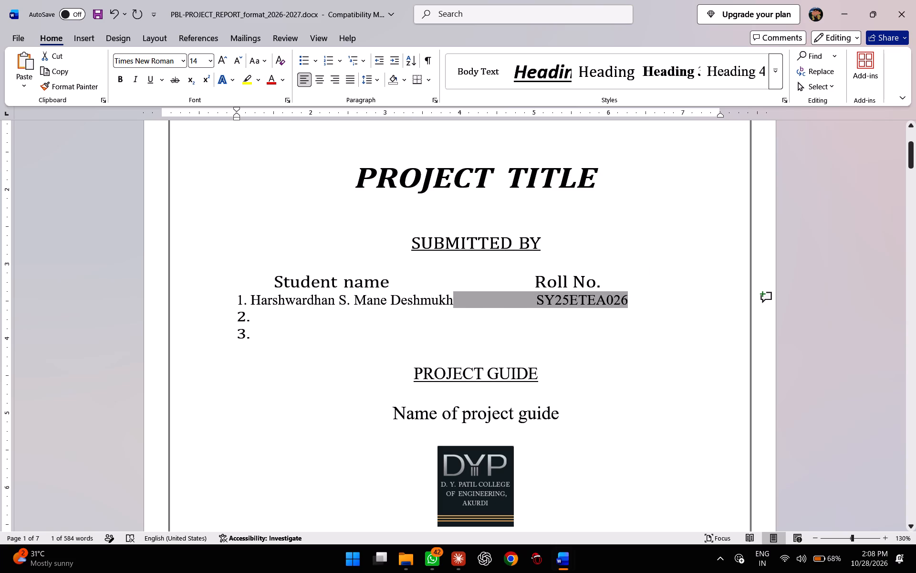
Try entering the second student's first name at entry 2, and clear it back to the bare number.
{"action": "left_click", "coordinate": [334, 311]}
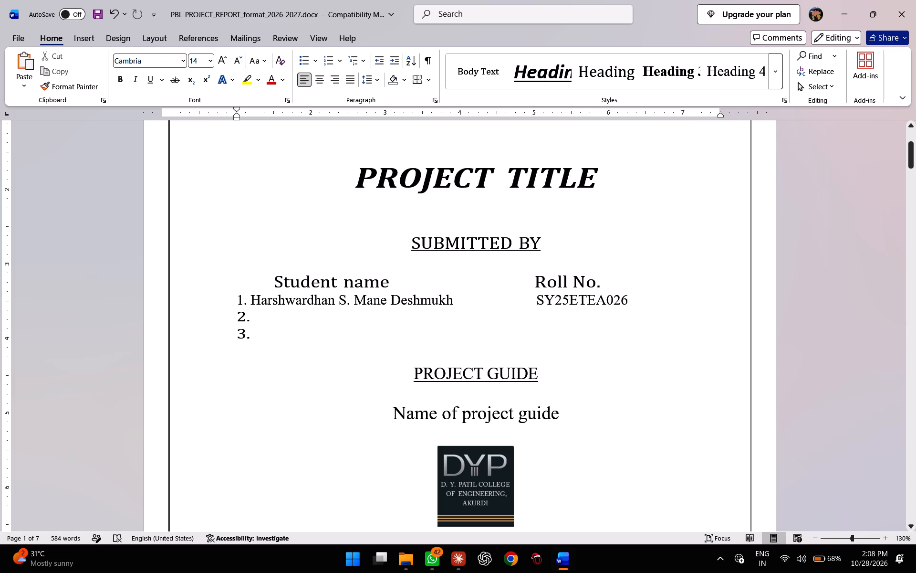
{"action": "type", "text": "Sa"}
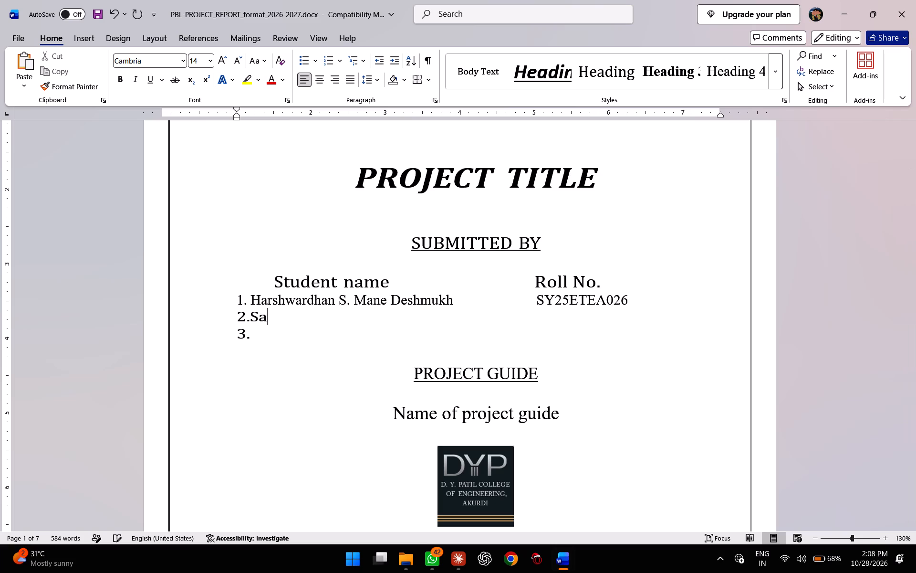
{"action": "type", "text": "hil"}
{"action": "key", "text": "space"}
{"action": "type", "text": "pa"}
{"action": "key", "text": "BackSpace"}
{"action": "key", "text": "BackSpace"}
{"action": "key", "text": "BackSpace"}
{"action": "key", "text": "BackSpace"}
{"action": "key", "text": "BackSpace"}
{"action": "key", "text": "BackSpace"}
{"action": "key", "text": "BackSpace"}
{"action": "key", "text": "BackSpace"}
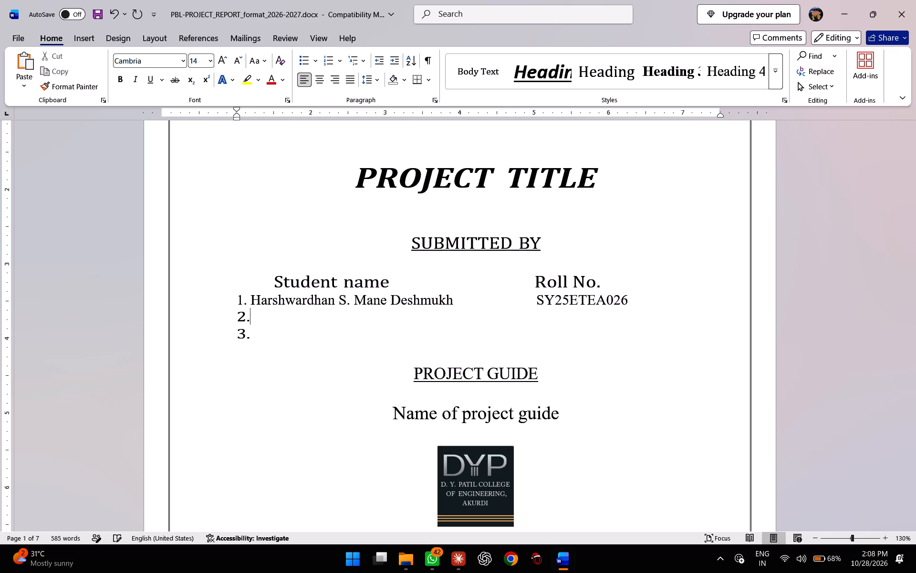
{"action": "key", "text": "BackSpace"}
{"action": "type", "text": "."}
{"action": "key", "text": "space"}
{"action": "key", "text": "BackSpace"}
Set the font at entry 2 to Times New Roman and enter the second student's first name.
{"action": "left_click", "coordinate": [165, 61]}
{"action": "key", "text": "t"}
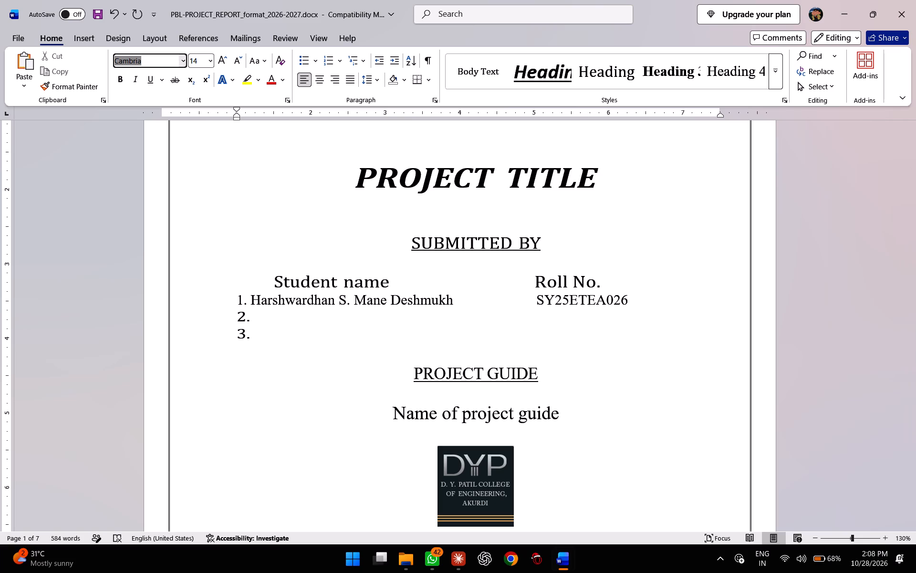
{"action": "key", "text": "Return"}
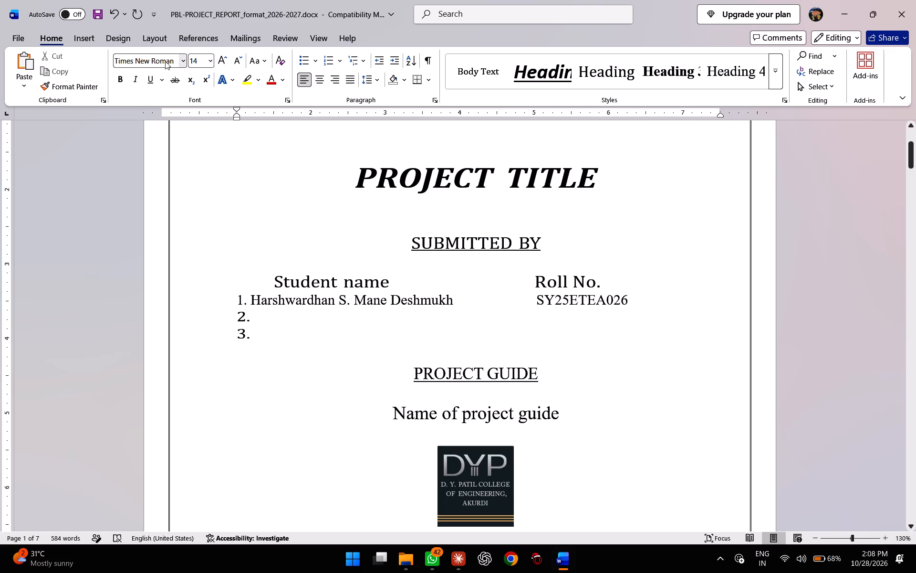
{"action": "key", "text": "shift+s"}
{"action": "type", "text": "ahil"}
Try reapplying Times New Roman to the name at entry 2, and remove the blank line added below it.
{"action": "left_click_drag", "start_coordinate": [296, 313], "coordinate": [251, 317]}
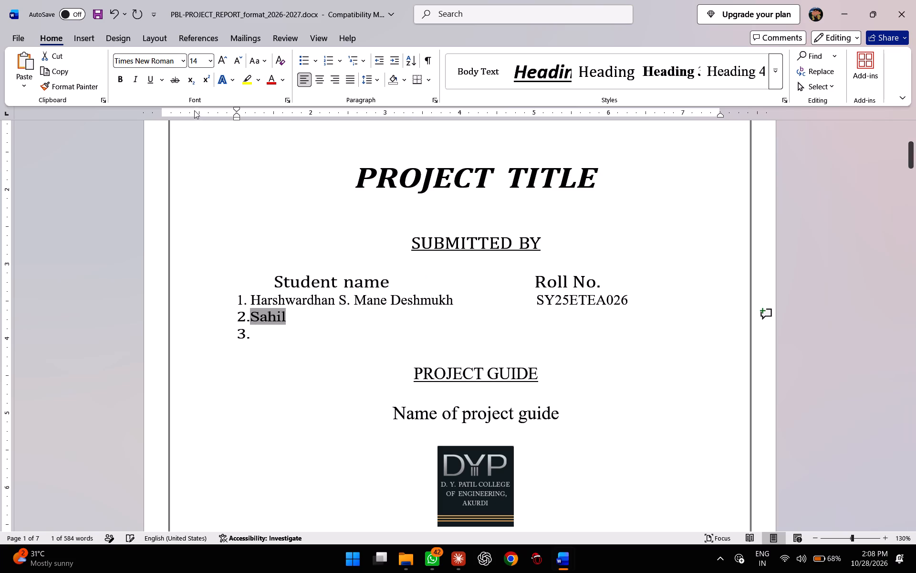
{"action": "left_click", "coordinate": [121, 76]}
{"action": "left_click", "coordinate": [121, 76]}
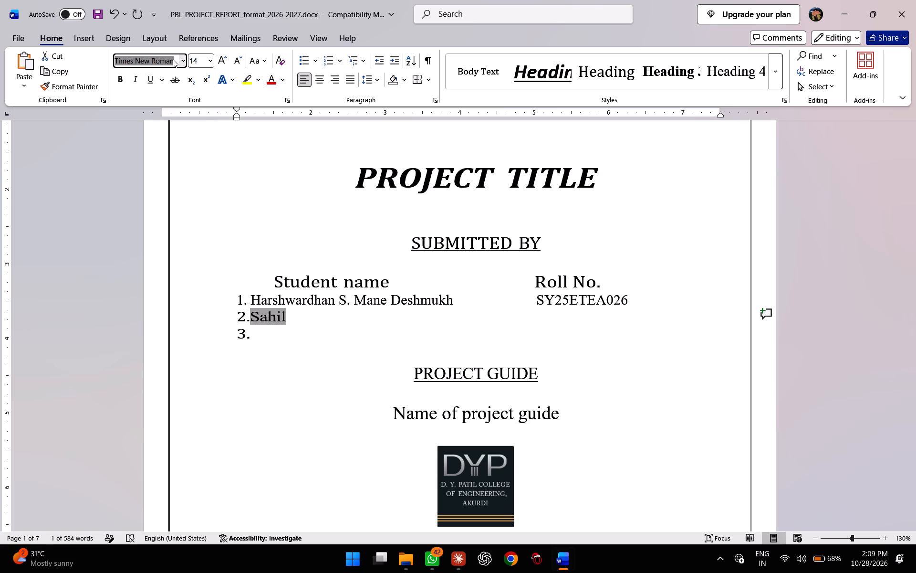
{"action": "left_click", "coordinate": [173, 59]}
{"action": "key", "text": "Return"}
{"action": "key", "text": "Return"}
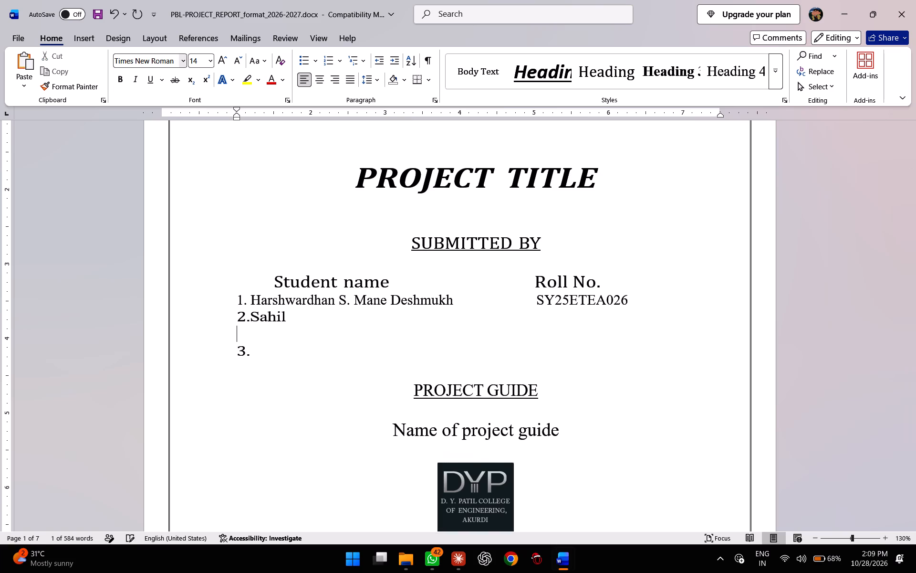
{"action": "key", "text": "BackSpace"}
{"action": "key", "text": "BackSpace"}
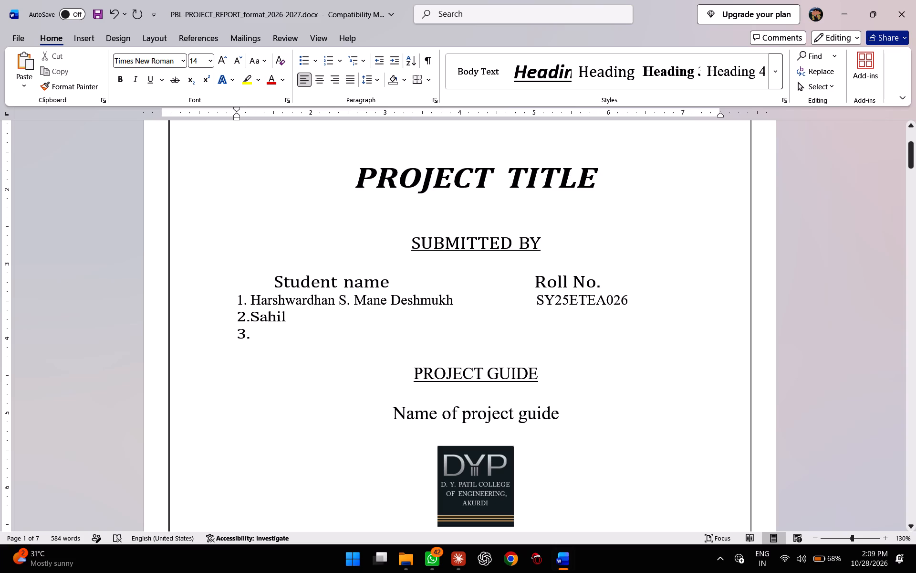
Set all three numbered student entries to Times New Roman and check the font on entries 1 and 2.
{"action": "left_click_drag", "start_coordinate": [237, 295], "coordinate": [239, 346]}
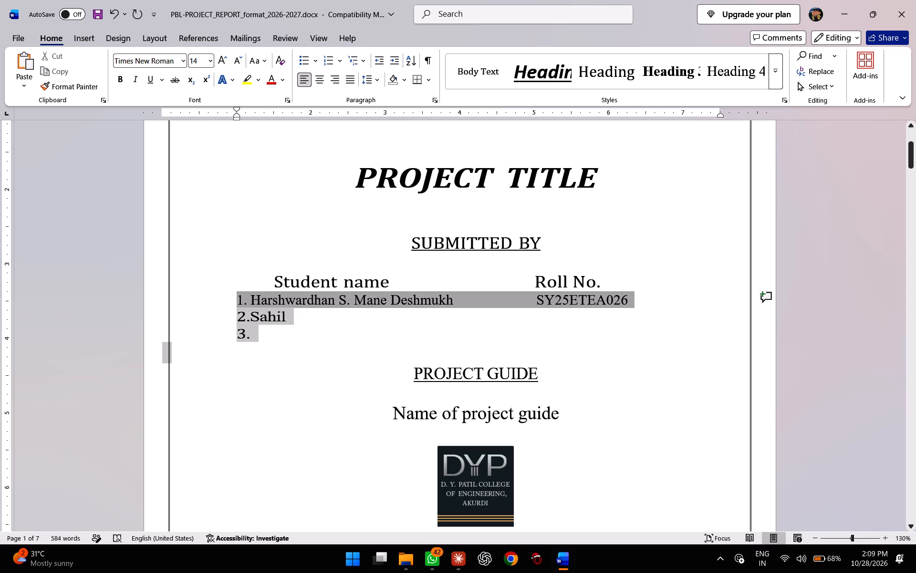
{"action": "left_click_drag", "start_coordinate": [239, 346], "coordinate": [250, 335]}
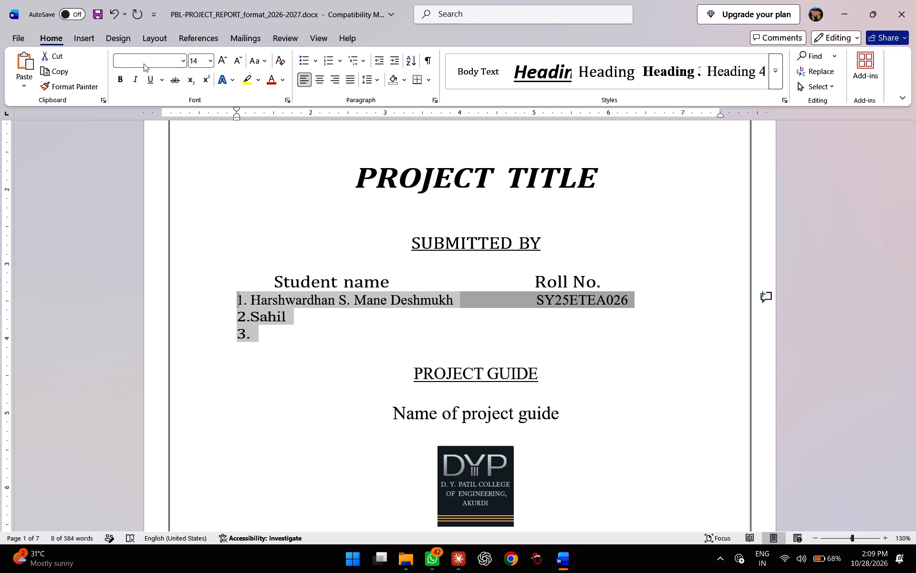
{"action": "left_click", "coordinate": [144, 64]}
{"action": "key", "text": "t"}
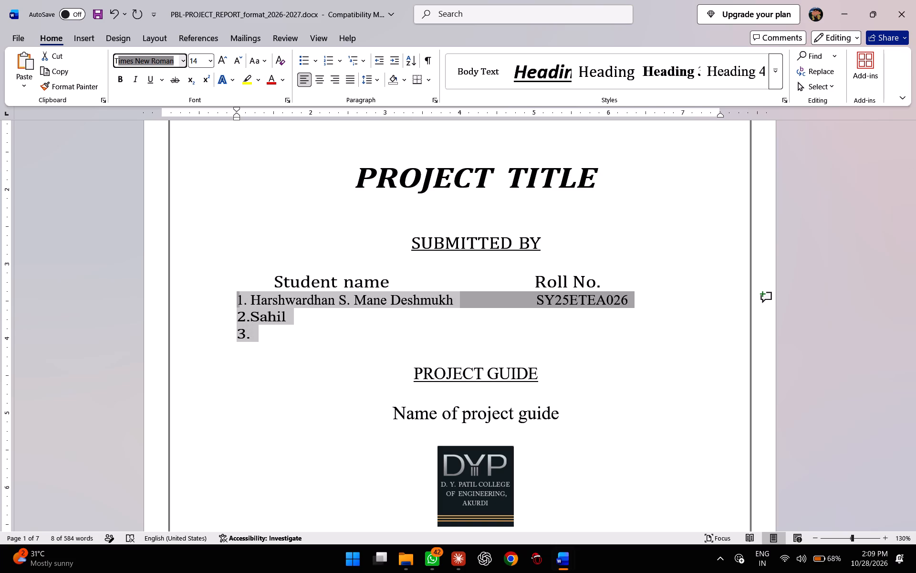
{"action": "key", "text": "Return"}
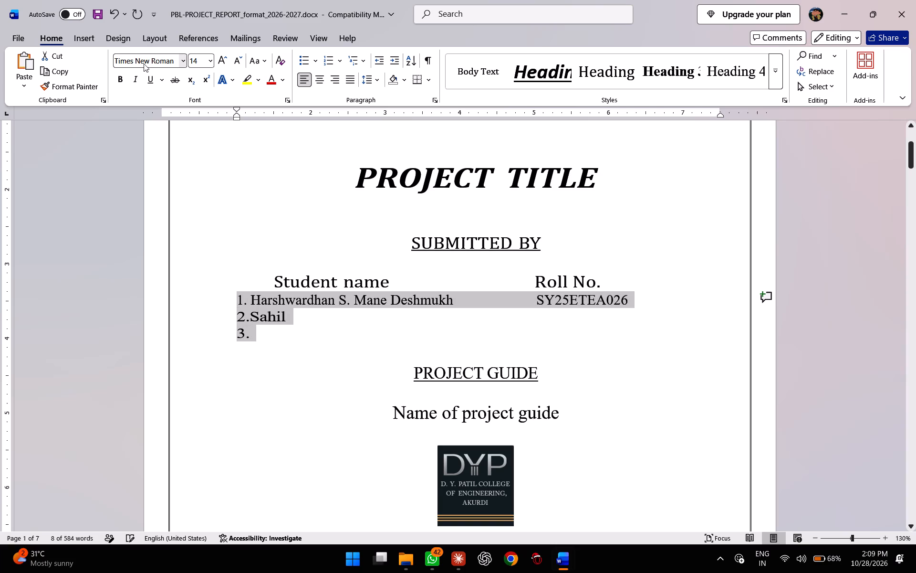
{"action": "left_click", "coordinate": [289, 318]}
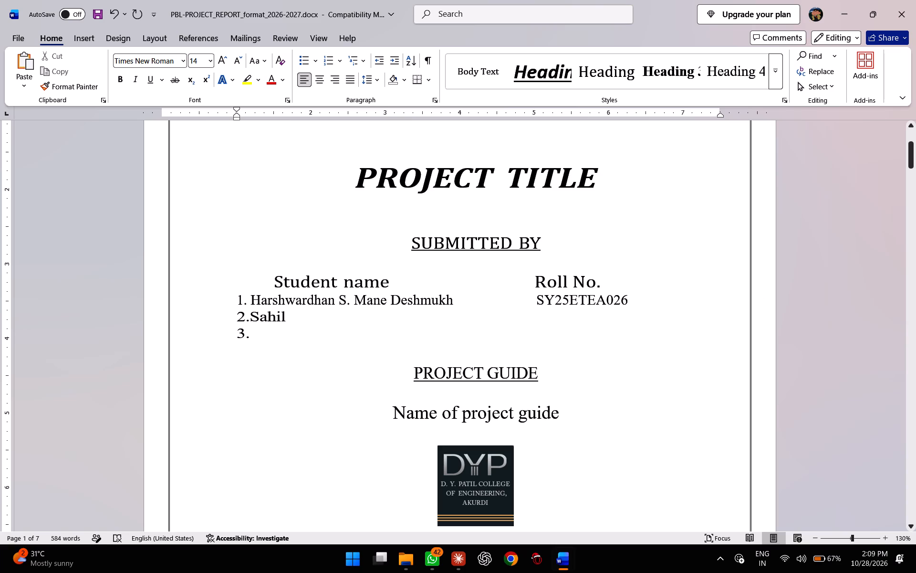
{"action": "left_click", "coordinate": [270, 316]}
{"action": "left_click", "coordinate": [280, 298]}
{"action": "left_click", "coordinate": [240, 317]}
{"action": "left_click", "coordinate": [239, 301]}
Delete the "3." label from the third student line.
{"action": "left_click", "coordinate": [250, 340]}
{"action": "key", "text": "BackSpace"}
{"action": "key", "text": "BackSpace"}
Erase the whole second student entry, including its "2." label and first name, leaving the line empty.
{"action": "key", "text": "BackSpace"}
{"action": "left_click", "coordinate": [303, 321]}
{"action": "key", "text": "BackSpace"}
{"action": "key", "text": "BackSpace"}
{"action": "key", "text": "BackSpace"}
{"action": "key", "text": "BackSpace"}
{"action": "key", "text": "BackSpace"}
{"action": "key", "text": "BackSpace"}
{"action": "key", "text": "BackSpace"}
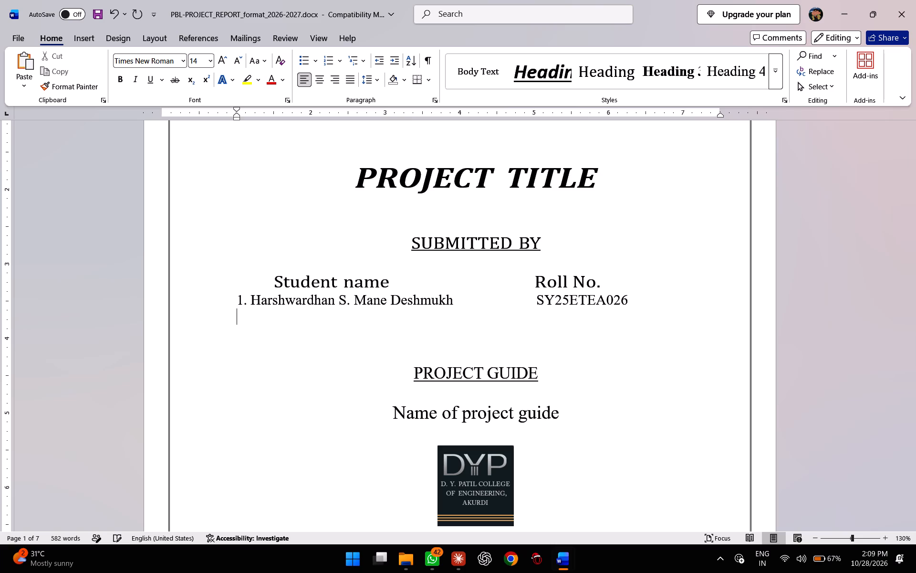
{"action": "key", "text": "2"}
{"action": "key", "text": "BackSpace"}
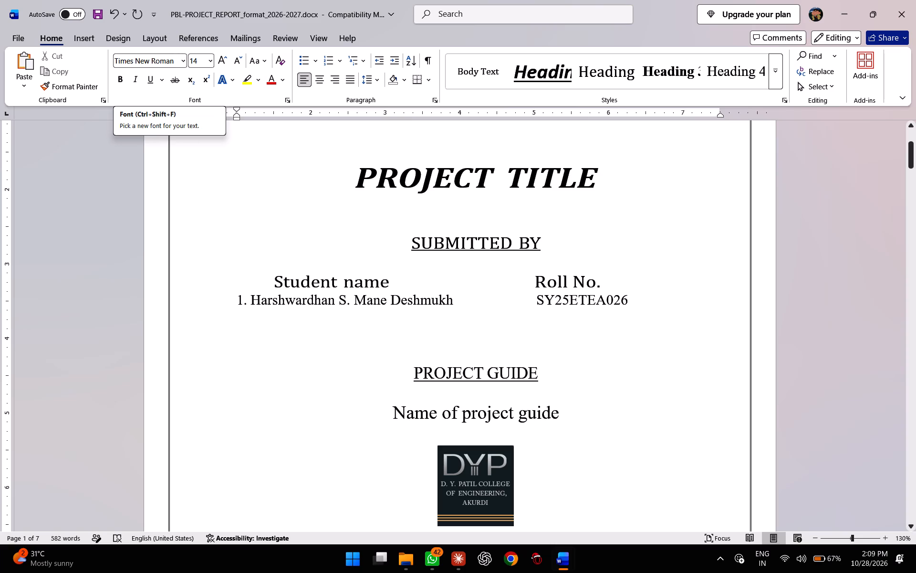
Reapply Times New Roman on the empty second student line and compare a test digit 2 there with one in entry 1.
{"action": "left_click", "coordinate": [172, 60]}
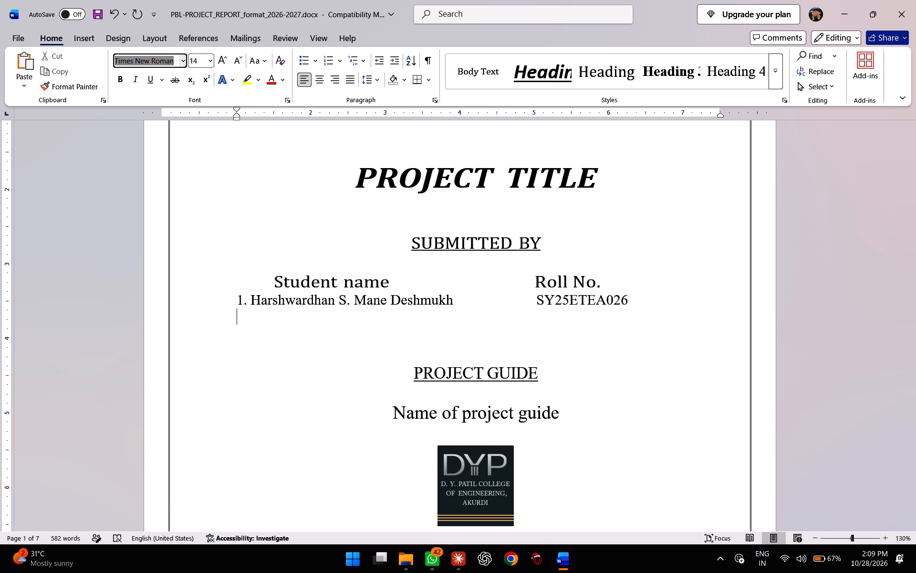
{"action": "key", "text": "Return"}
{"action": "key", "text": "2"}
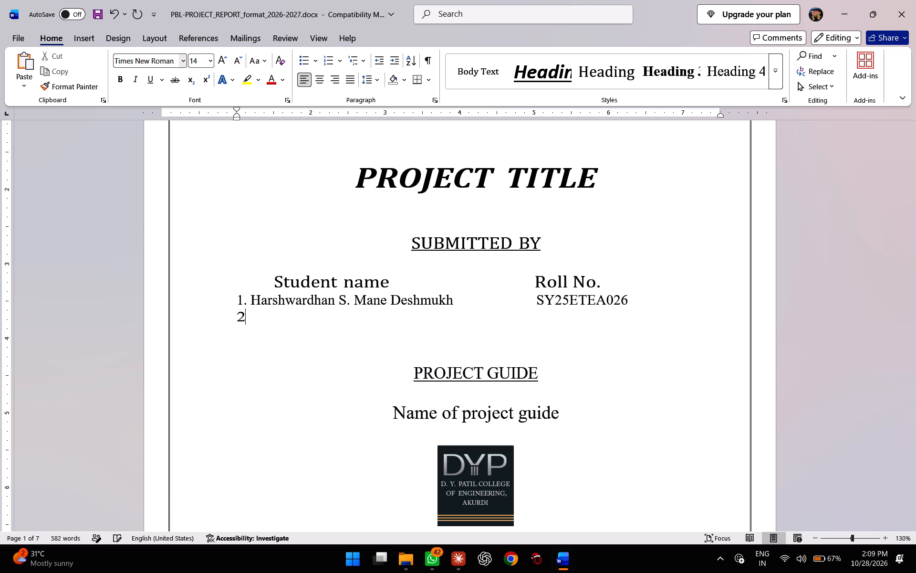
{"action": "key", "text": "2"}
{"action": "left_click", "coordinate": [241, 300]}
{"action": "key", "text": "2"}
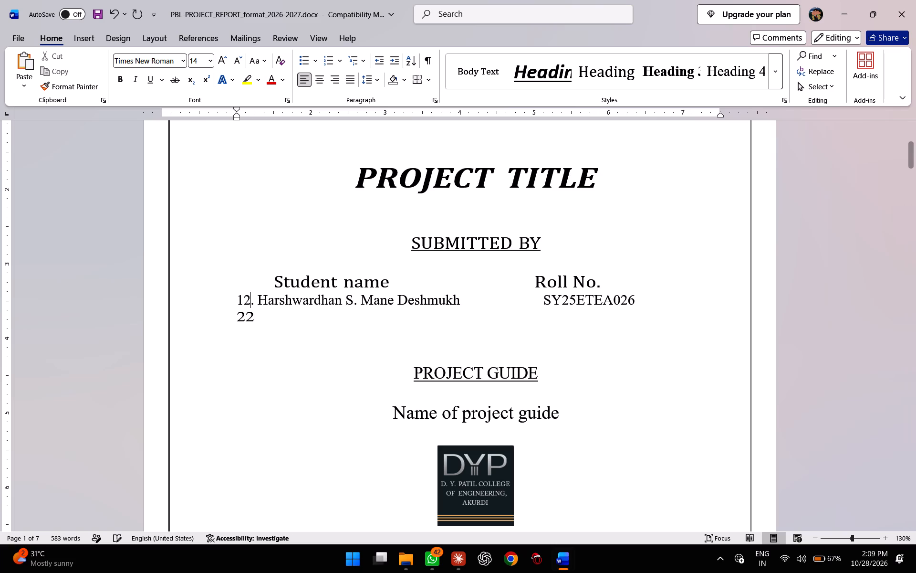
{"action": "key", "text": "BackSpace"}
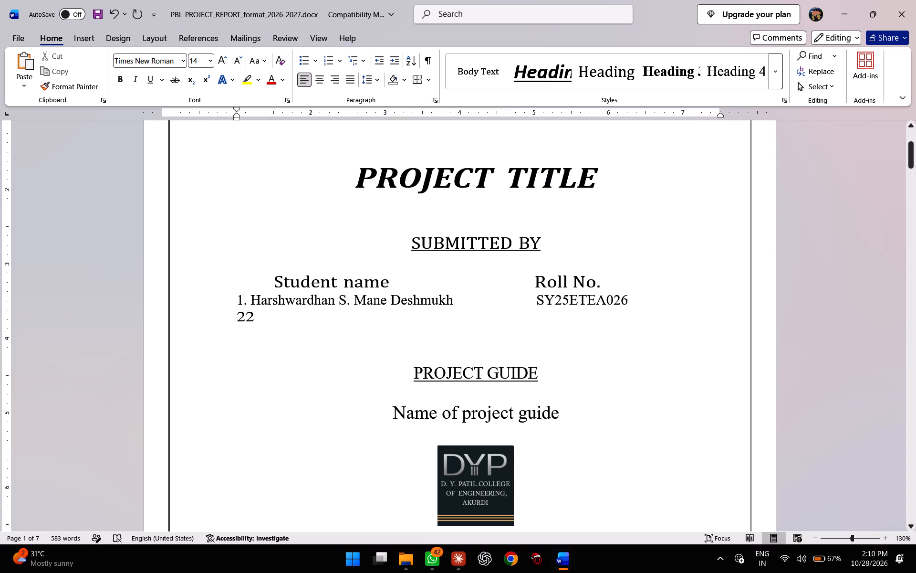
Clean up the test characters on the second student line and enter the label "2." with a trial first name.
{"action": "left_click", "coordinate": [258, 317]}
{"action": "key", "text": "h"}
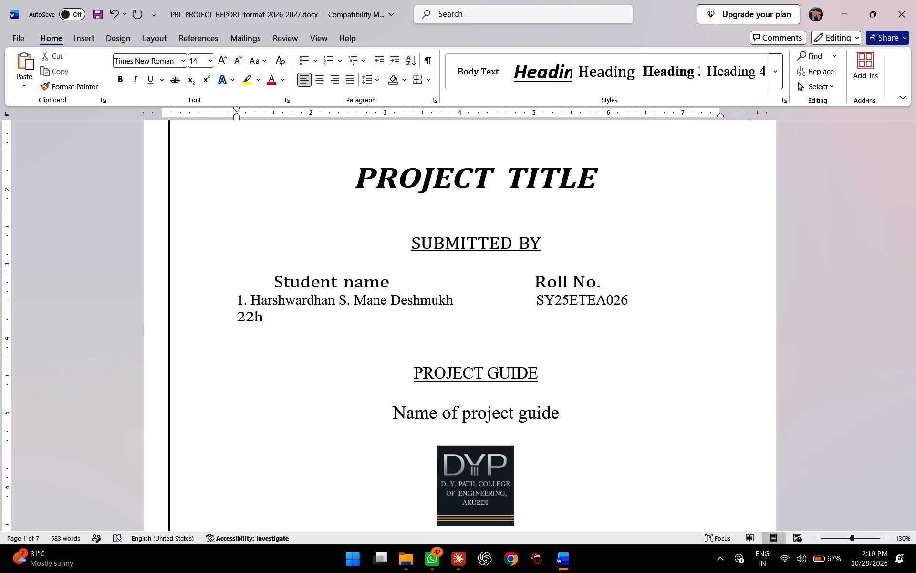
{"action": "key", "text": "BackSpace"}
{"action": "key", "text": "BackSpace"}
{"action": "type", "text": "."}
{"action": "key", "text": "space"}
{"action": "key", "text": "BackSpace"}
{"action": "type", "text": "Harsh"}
Look through the certificate, acknowledgement, index and list pages, and check the font of the acknowledgement text.
{"action": "scroll", "coordinate": [258, 317], "scroll_direction": "down", "scroll_amount": 2}
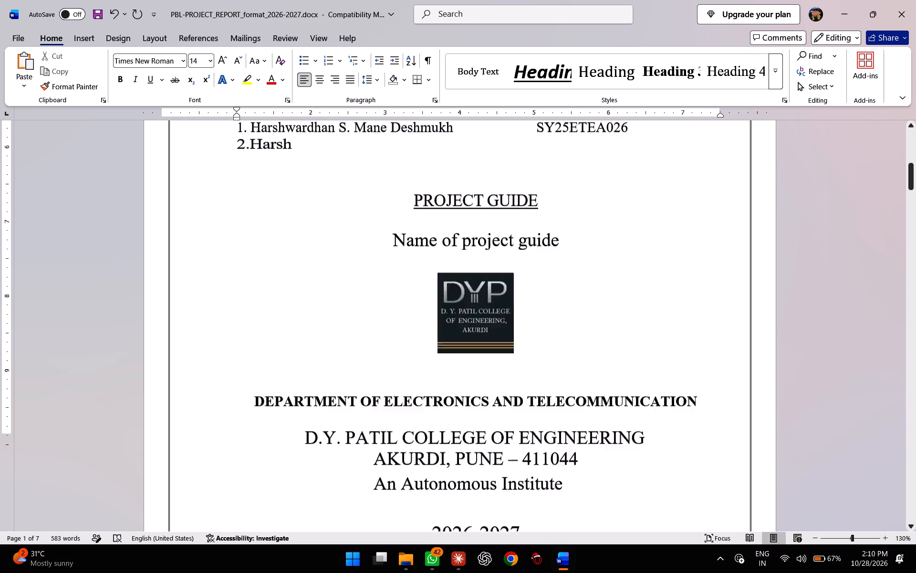
{"action": "scroll", "coordinate": [258, 317], "scroll_direction": "down", "scroll_amount": 5}
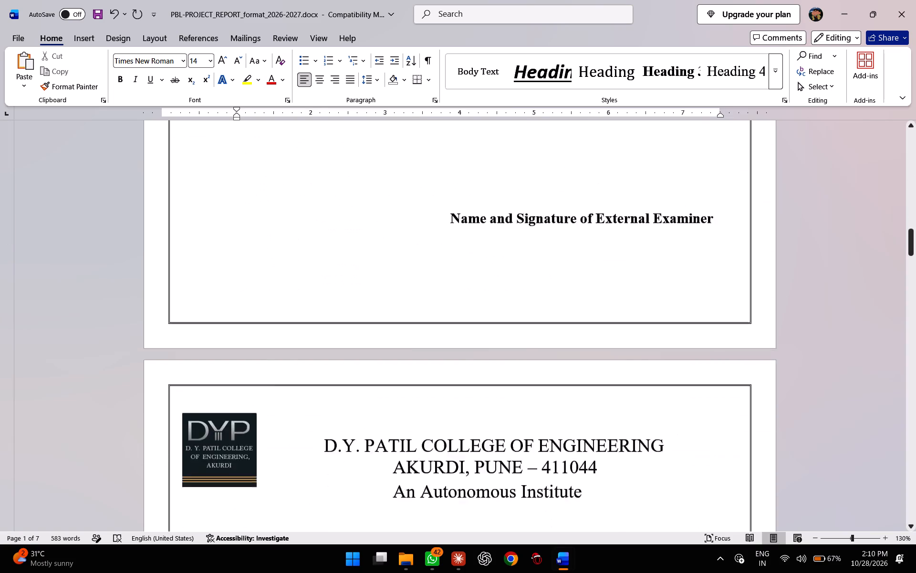
{"action": "scroll", "coordinate": [258, 317], "scroll_direction": "down", "scroll_amount": 6}
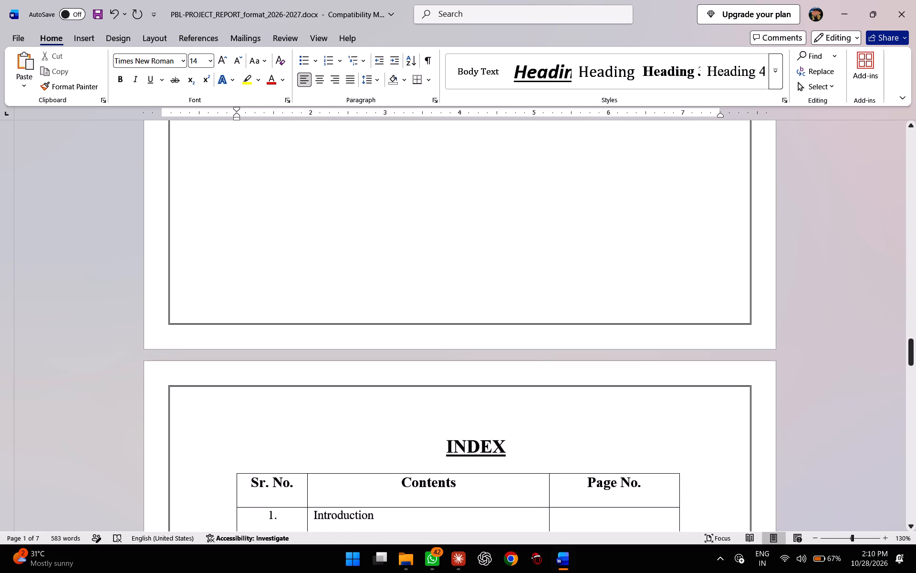
{"action": "scroll", "coordinate": [258, 317], "scroll_direction": "down", "scroll_amount": 2}
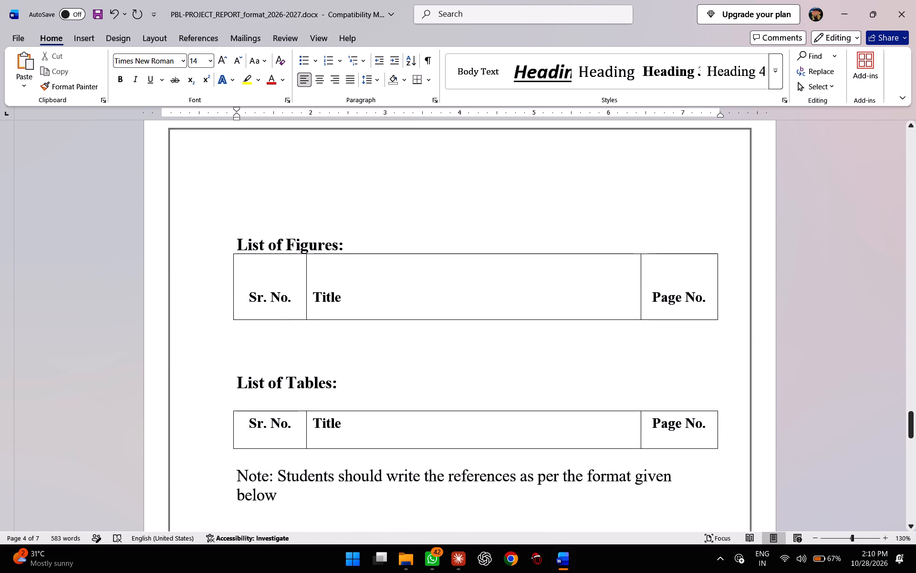
{"action": "scroll", "coordinate": [258, 317], "scroll_direction": "up", "scroll_amount": 10}
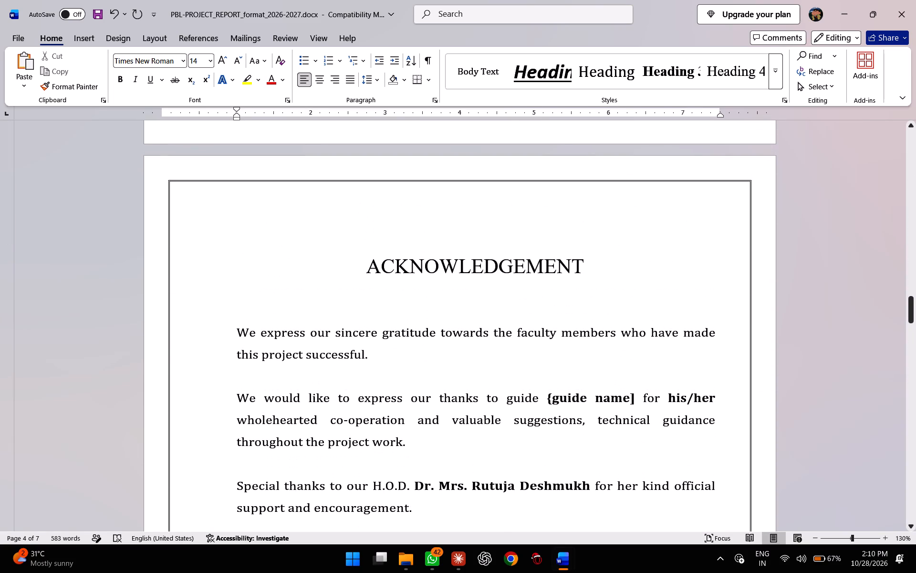
{"action": "left_click", "coordinate": [350, 335]}
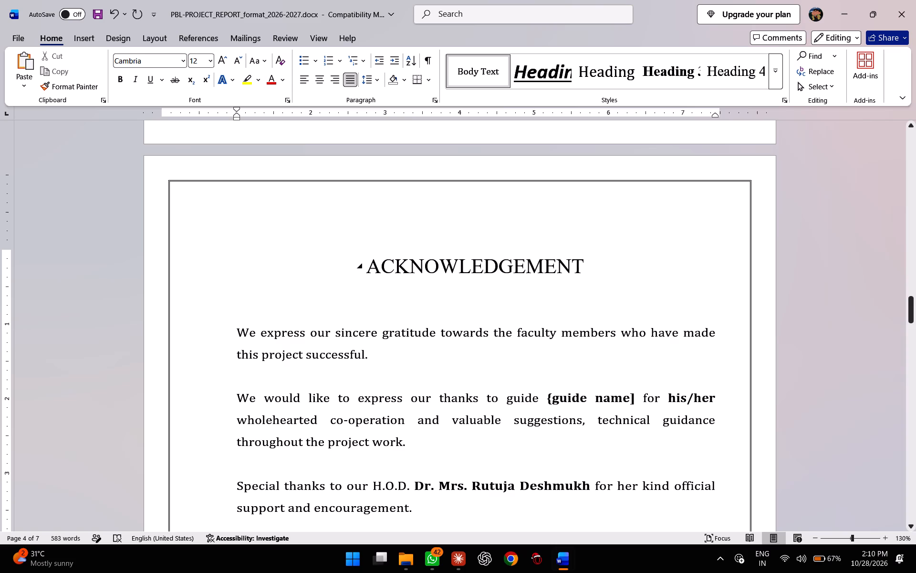
{"action": "key", "text": "ctrl+a"}
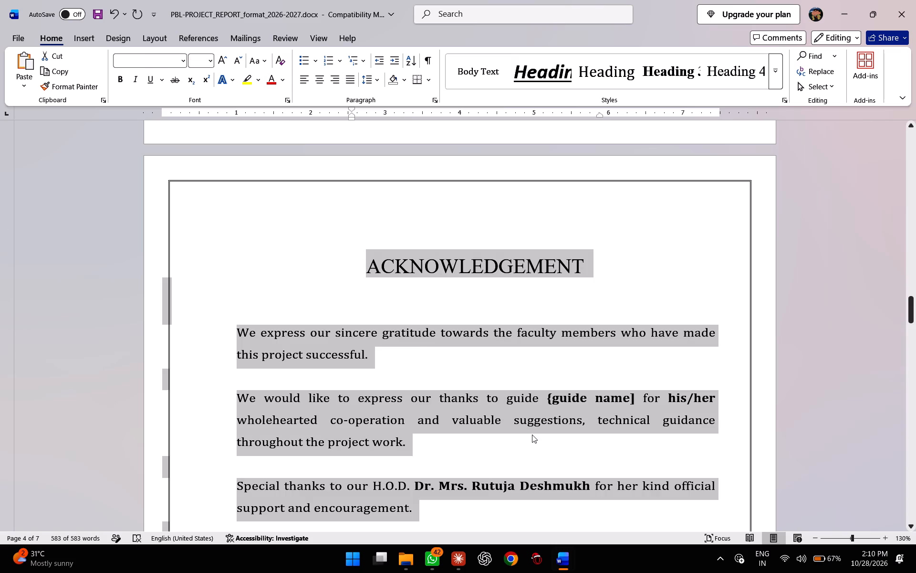
{"action": "left_click", "coordinate": [641, 252]}
{"action": "scroll", "coordinate": [641, 252], "scroll_direction": "up", "scroll_amount": 2}
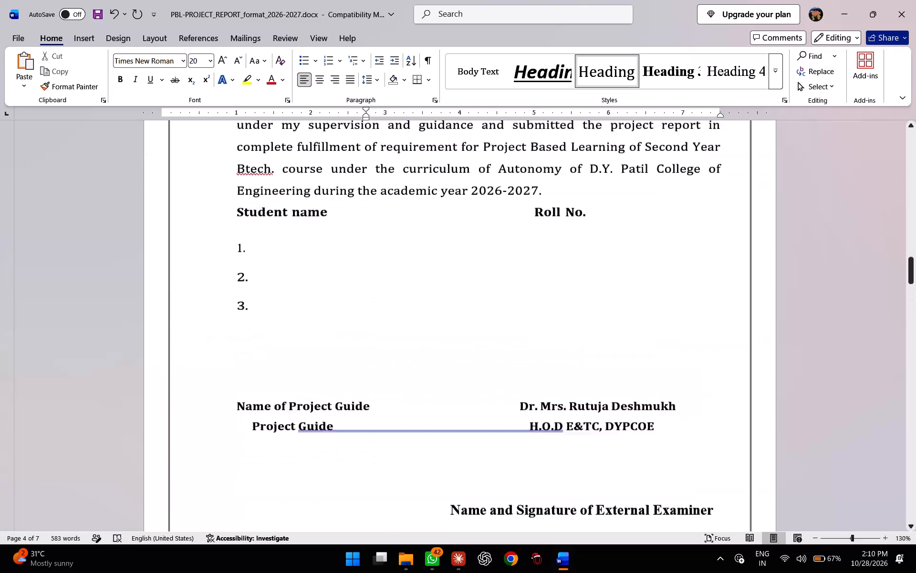
{"action": "scroll", "coordinate": [641, 252], "scroll_direction": "up", "scroll_amount": 4}
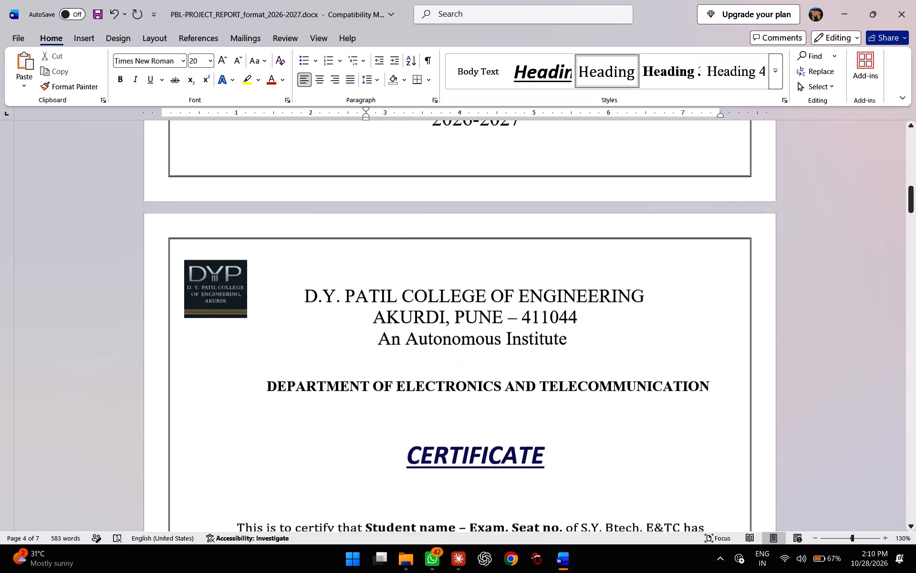
{"action": "scroll", "coordinate": [641, 252], "scroll_direction": "up", "scroll_amount": 5}
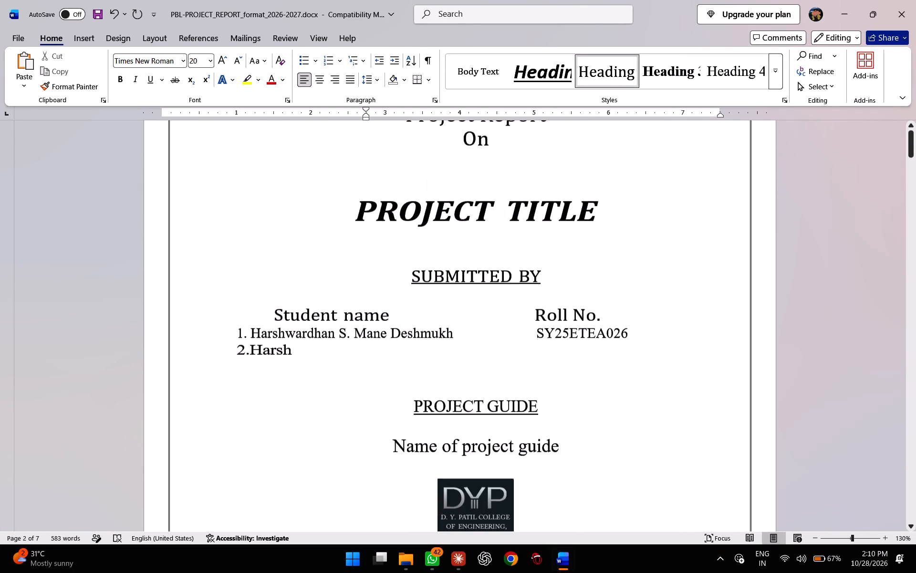
{"action": "scroll", "coordinate": [641, 252], "scroll_direction": "up", "scroll_amount": 4}
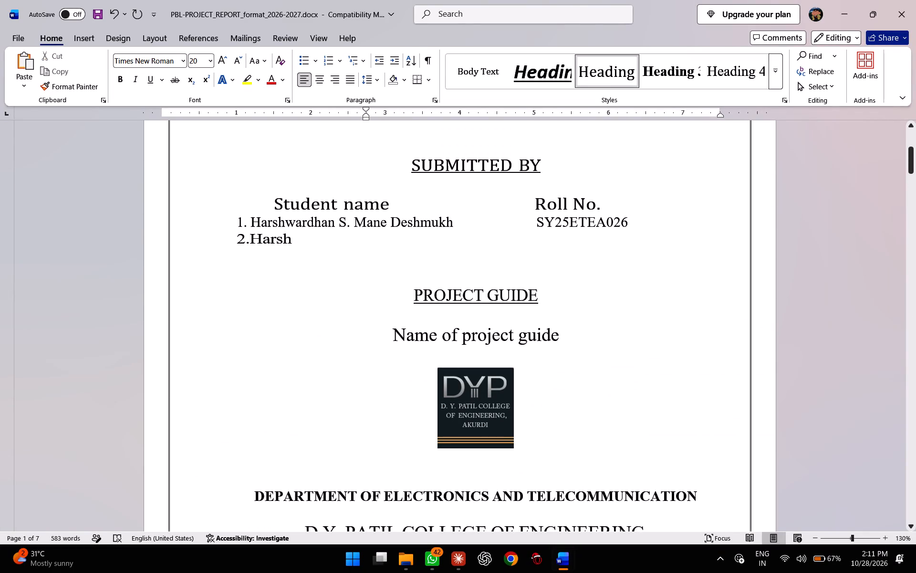
Delete the entire second student line back to the end of the first student's roll number.
{"action": "left_click", "coordinate": [292, 235]}
{"action": "key", "text": "BackSpace"}
{"action": "key", "text": "BackSpace"}
{"action": "key", "text": "BackSpace"}
{"action": "key", "text": "BackSpace"}
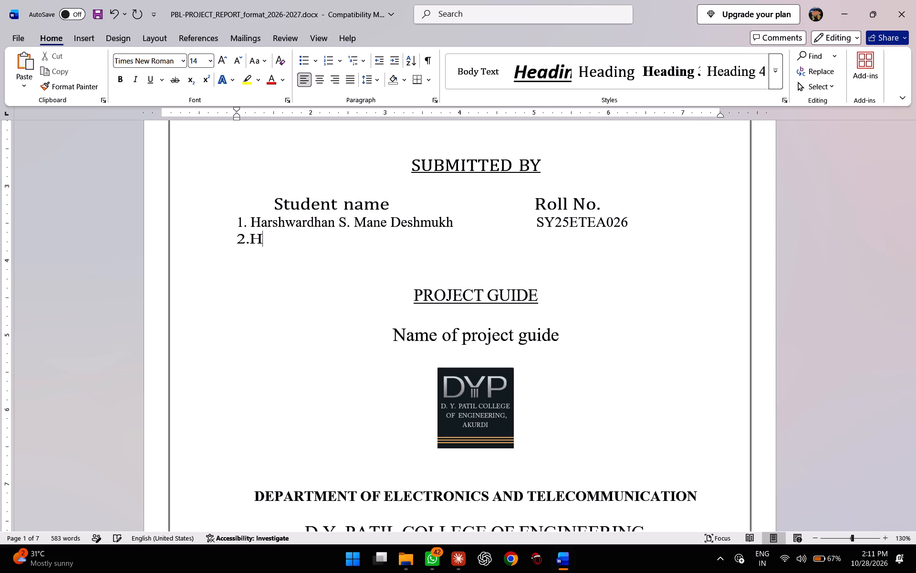
{"action": "key", "text": "BackSpace"}
{"action": "key", "text": "BackSpace"}
{"action": "key", "text": "BackSpace"}
{"action": "key", "text": "BackSpace"}
{"action": "key", "text": "BackSpace"}
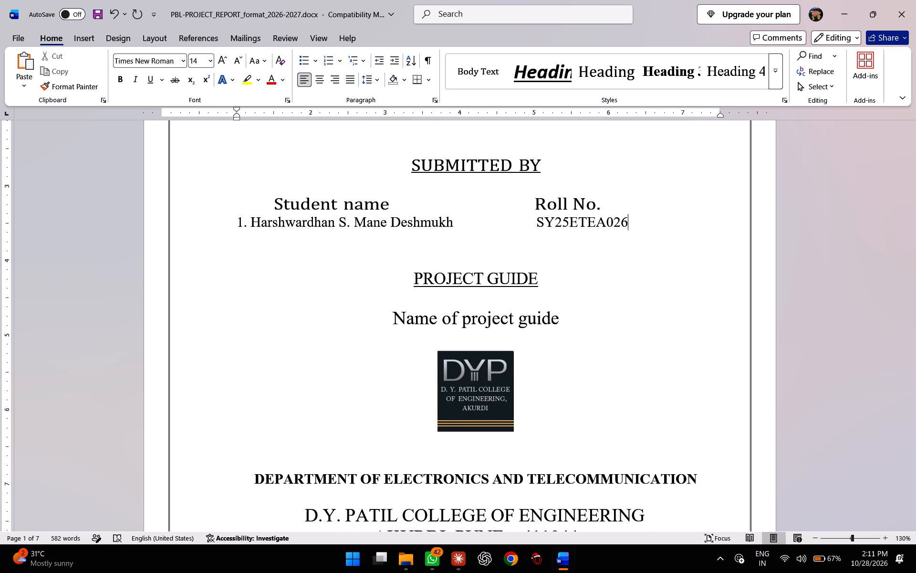
Add a new line below entry 1 labelled "2." and enter the second student's name with middle initial, spaced after the label.
{"action": "key", "text": "Return"}
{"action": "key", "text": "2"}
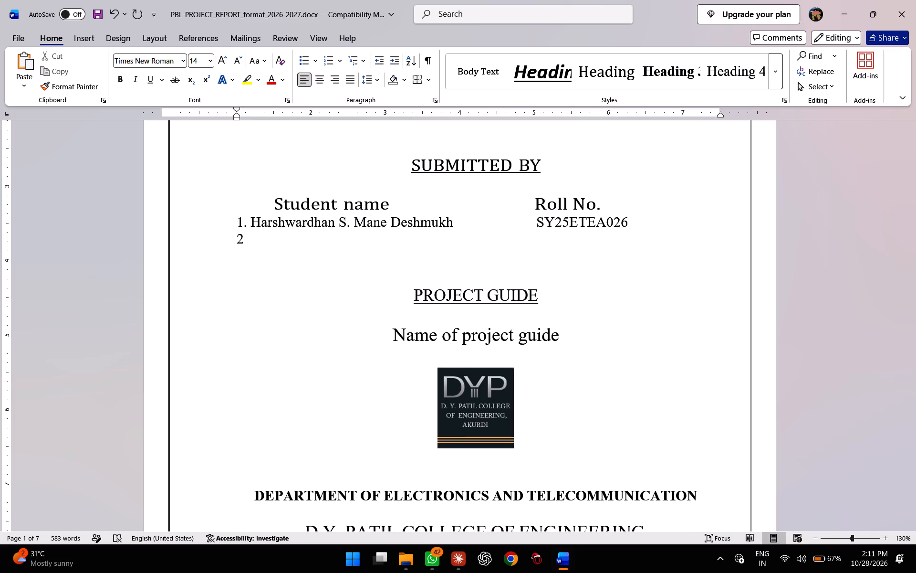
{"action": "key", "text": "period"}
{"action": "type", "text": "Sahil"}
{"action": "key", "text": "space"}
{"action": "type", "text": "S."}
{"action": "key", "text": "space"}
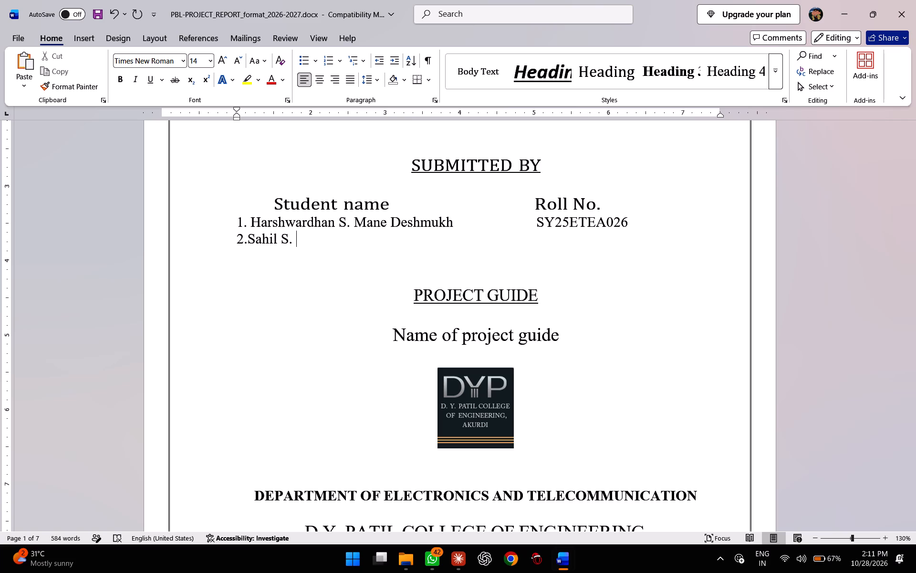
{"action": "left_click", "coordinate": [247, 243]}
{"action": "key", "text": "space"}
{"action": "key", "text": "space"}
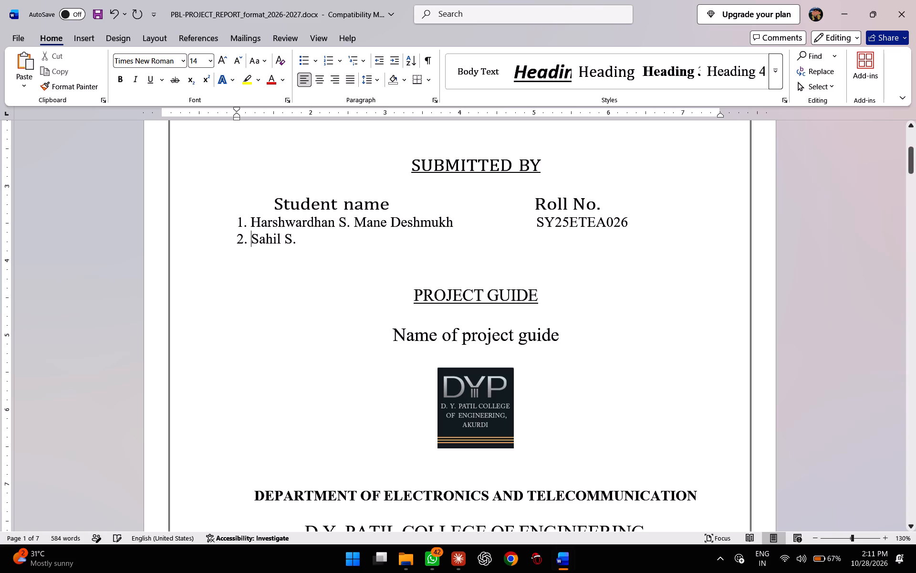
{"action": "left_click", "coordinate": [304, 243]}
{"action": "key", "text": "BackSpace"}
{"action": "key", "text": "BackSpace"}
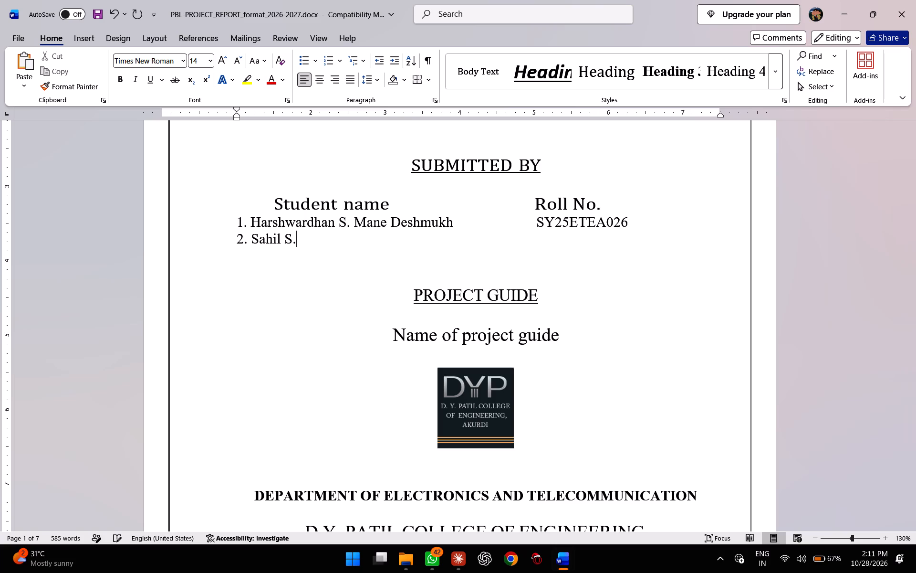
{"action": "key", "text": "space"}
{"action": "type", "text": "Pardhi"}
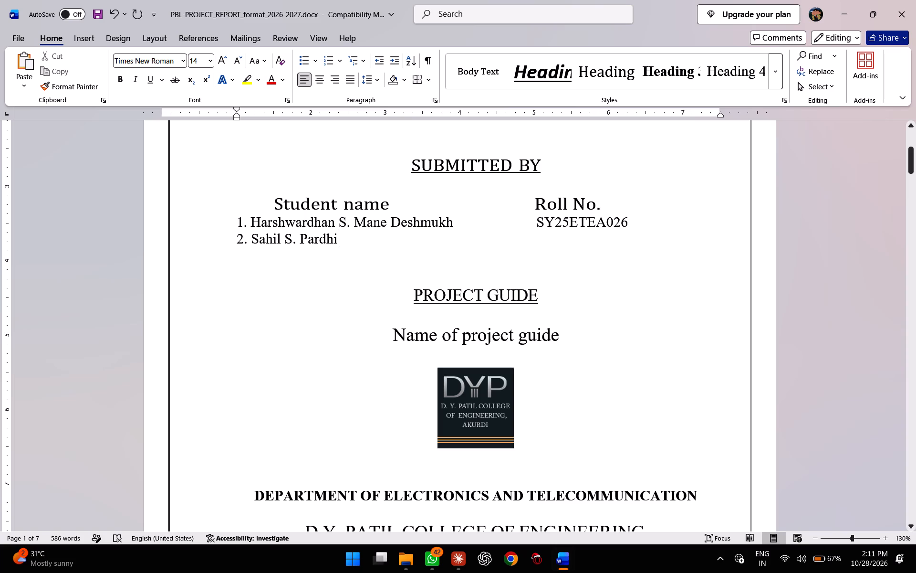
Paste the copied roll number, with its leading spacing, after the second student's name.
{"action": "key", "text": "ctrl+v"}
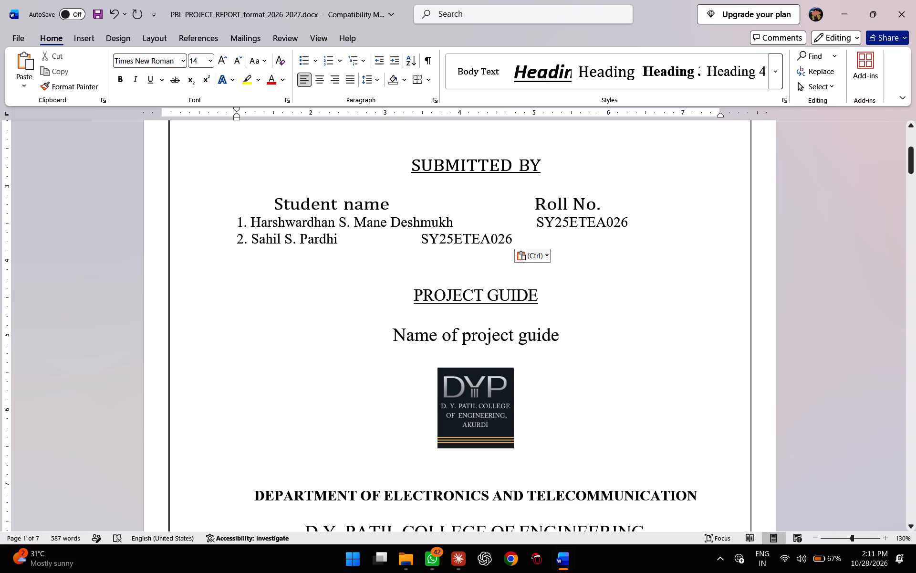
Add a line labelled "3." with the third student's name and middle initial, followed by the copied roll number.
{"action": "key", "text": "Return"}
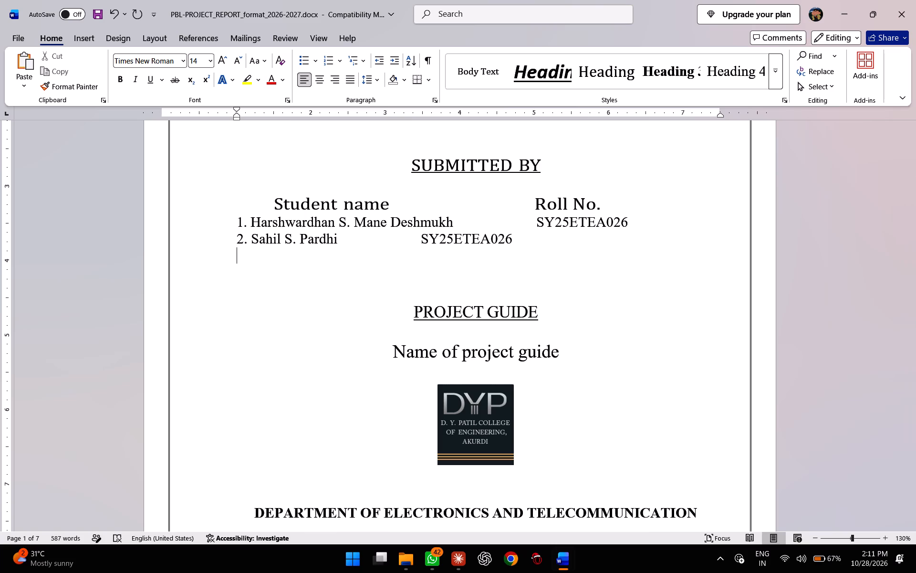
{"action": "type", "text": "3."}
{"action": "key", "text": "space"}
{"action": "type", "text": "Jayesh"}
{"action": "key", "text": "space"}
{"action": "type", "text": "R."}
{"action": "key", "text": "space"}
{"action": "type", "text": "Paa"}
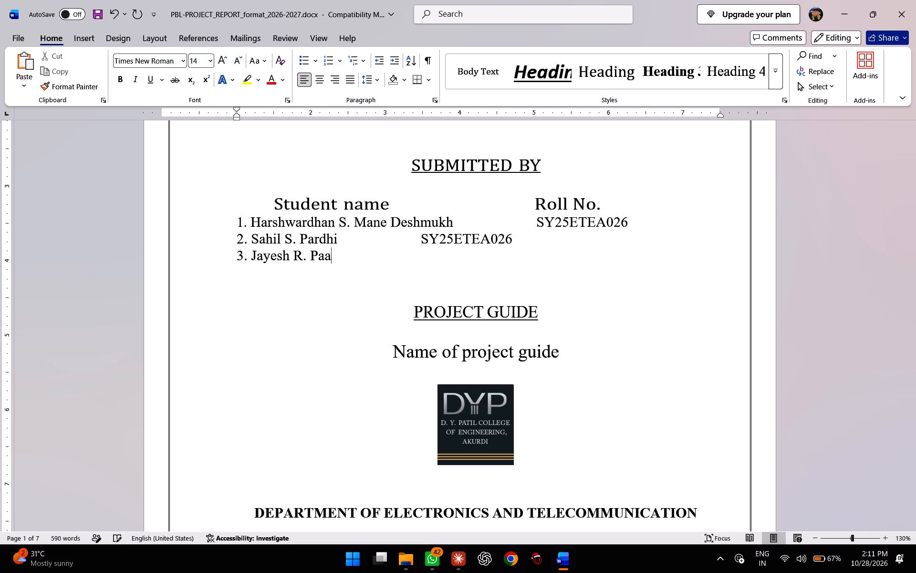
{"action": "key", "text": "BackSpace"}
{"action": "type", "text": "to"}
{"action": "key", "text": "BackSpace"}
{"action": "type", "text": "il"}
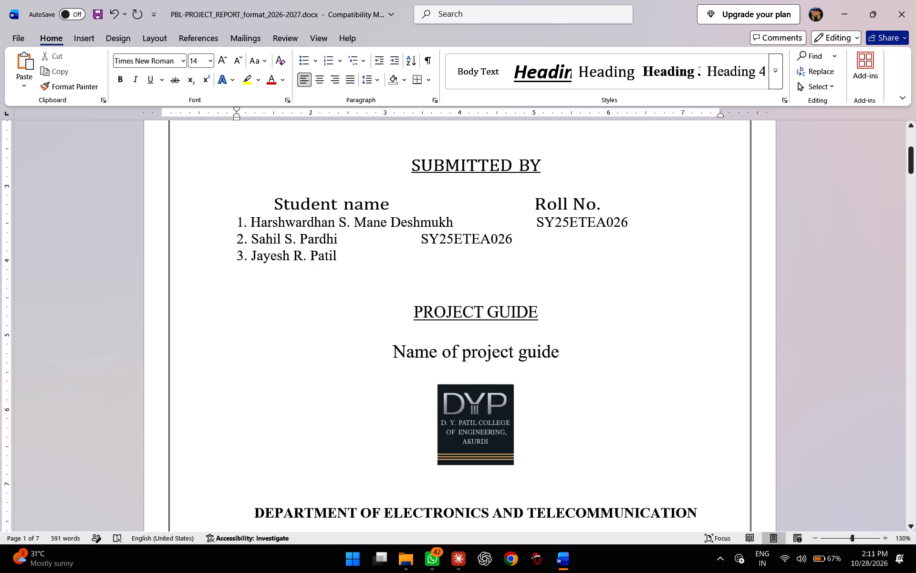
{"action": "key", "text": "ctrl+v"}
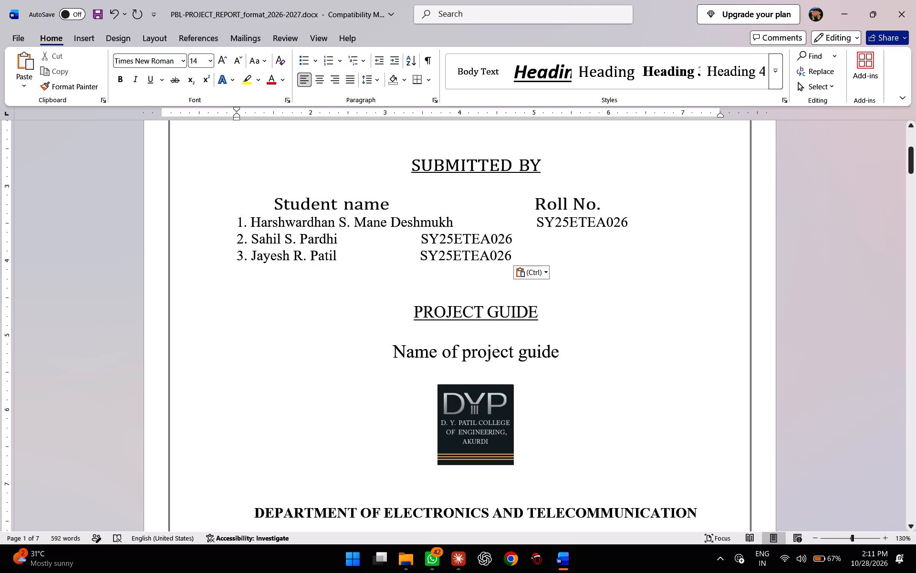
Pad the gap on the second student line with spaces until its roll number lines up with the first one.
{"action": "left_click", "coordinate": [367, 241]}
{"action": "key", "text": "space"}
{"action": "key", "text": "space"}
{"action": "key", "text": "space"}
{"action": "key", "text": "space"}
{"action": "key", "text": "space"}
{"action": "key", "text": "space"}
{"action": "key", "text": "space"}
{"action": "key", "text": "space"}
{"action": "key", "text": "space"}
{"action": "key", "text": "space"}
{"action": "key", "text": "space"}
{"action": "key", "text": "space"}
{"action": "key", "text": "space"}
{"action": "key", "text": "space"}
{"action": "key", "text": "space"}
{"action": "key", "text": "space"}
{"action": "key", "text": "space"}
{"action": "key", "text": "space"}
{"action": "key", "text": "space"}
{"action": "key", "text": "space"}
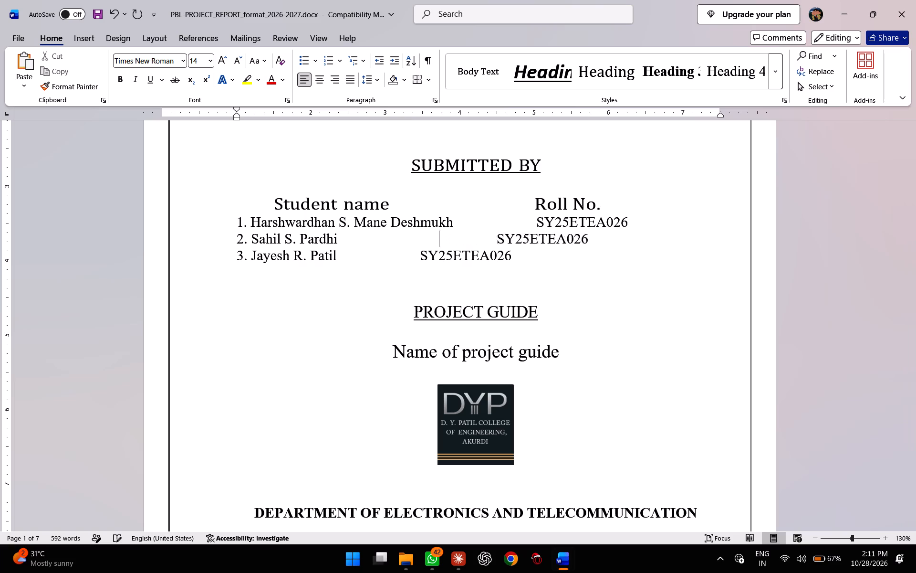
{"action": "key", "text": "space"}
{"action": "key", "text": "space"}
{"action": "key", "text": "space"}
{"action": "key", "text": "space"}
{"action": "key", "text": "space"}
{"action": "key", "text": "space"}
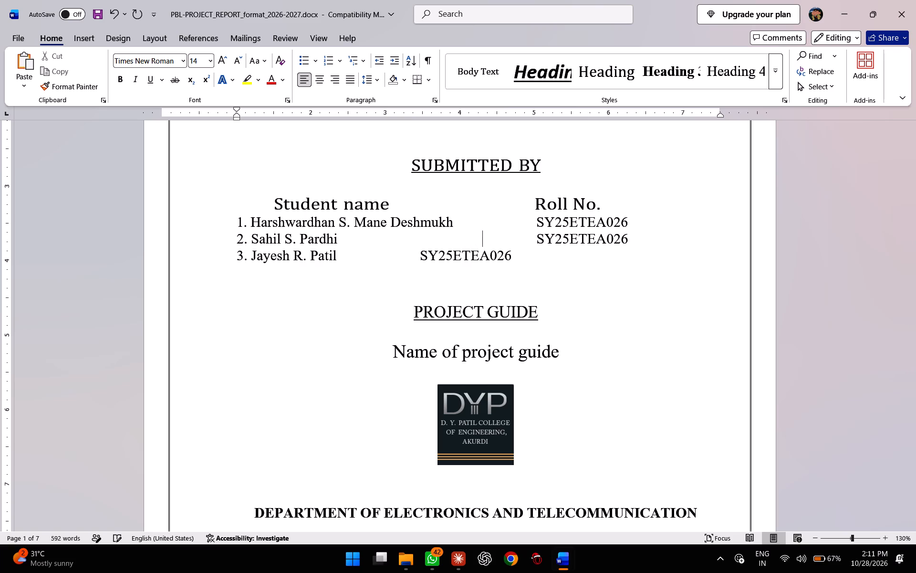
Pad the gap on the third student line with spaces to bring its roll number under the Roll No. column.
{"action": "left_click", "coordinate": [383, 253]}
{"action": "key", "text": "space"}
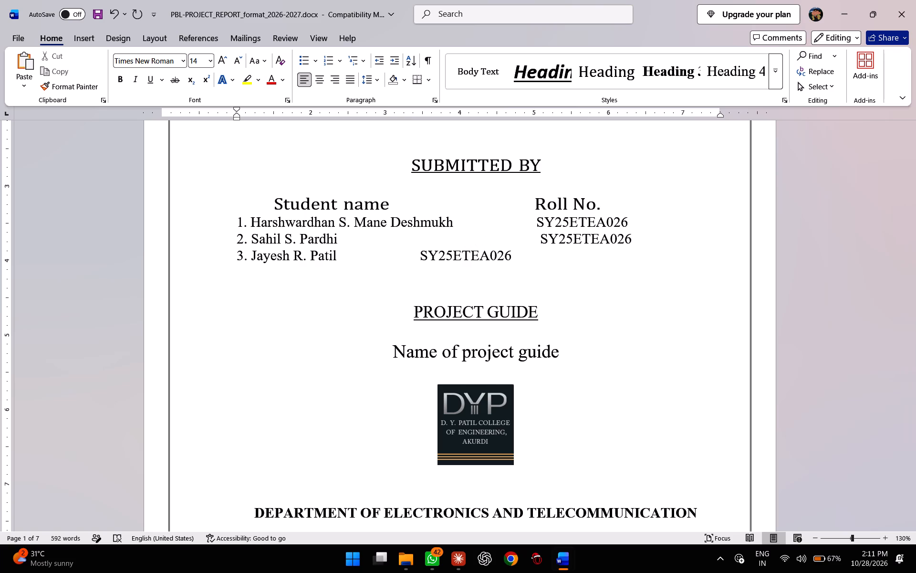
{"action": "key", "text": "BackSpace"}
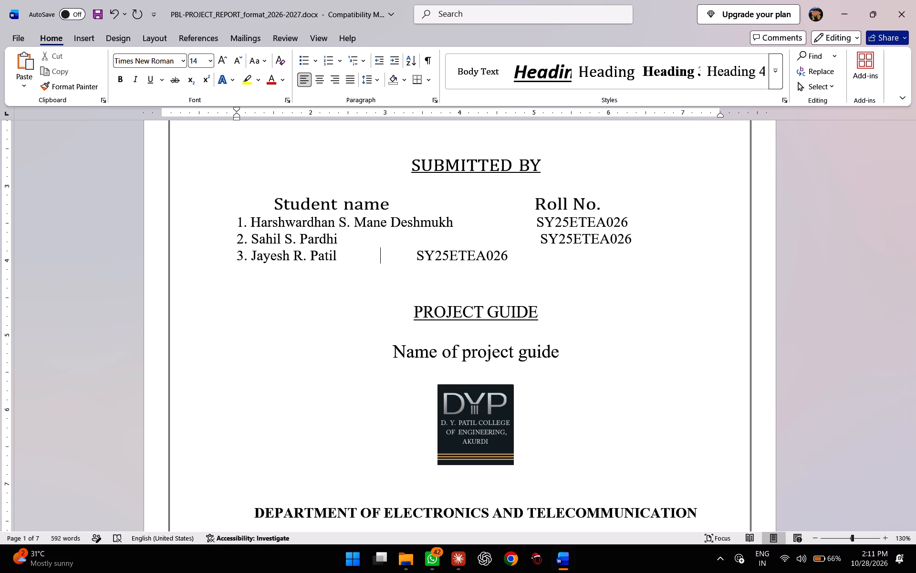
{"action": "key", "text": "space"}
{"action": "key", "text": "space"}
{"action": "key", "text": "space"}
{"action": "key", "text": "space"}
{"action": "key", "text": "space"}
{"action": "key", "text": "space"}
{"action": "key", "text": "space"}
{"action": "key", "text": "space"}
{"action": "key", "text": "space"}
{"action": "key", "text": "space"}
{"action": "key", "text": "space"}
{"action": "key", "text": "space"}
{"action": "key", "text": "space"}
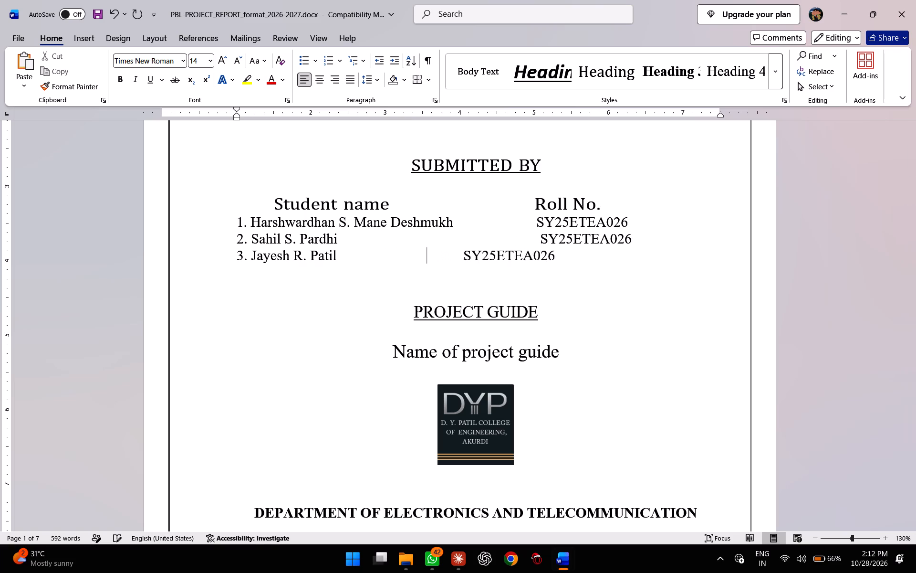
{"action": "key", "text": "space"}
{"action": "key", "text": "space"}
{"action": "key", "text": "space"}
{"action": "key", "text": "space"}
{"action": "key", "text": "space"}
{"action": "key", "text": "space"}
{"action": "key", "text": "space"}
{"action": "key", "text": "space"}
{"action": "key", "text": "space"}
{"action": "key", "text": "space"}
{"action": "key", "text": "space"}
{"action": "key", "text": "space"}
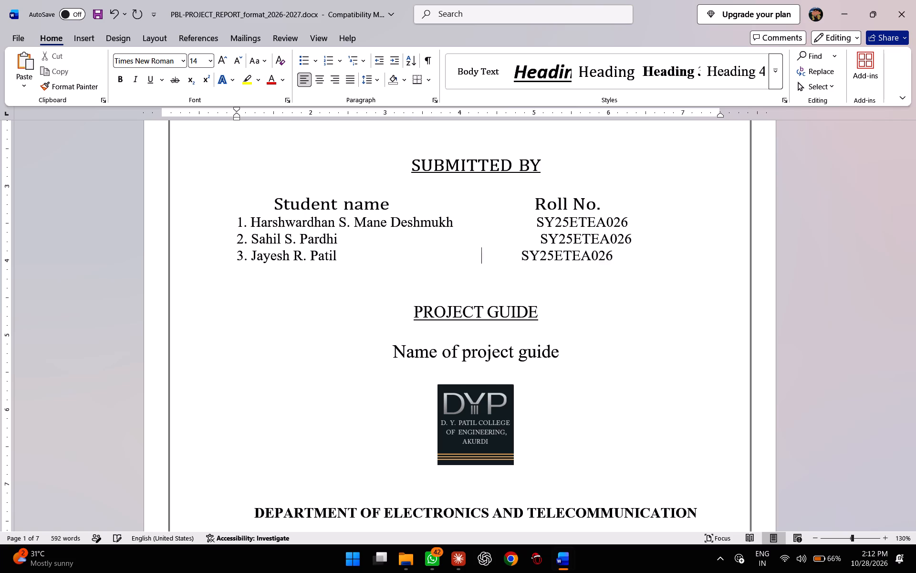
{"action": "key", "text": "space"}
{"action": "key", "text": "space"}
{"action": "key", "text": "BackSpace"}
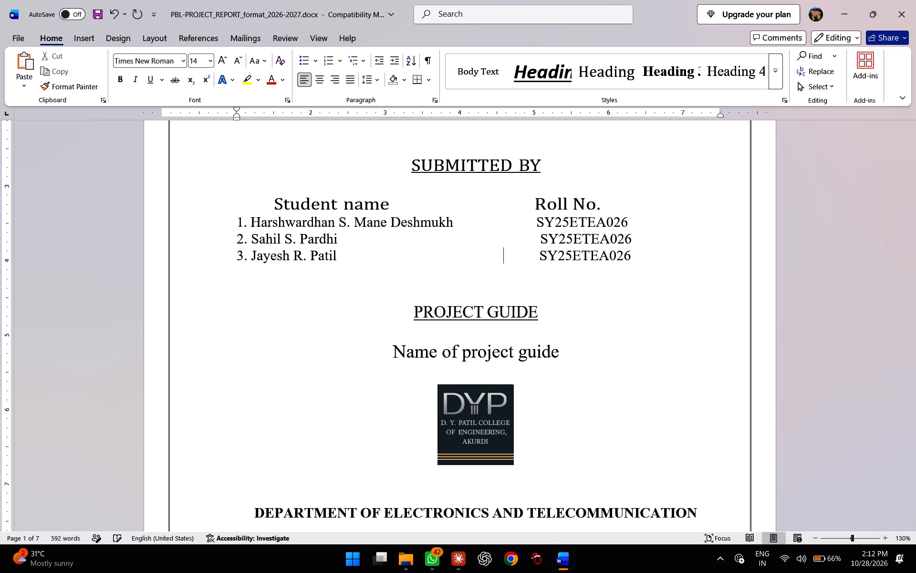
Fine-tune the spacing on the second and third student lines so their roll numbers align with the first.
{"action": "left_click", "coordinate": [464, 236]}
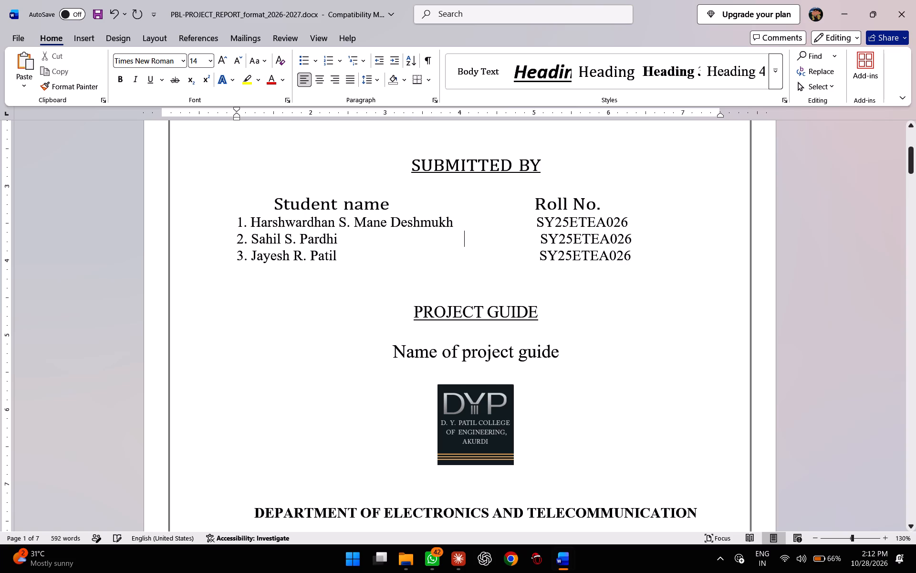
{"action": "key", "text": "BackSpace"}
{"action": "left_click", "coordinate": [464, 261]}
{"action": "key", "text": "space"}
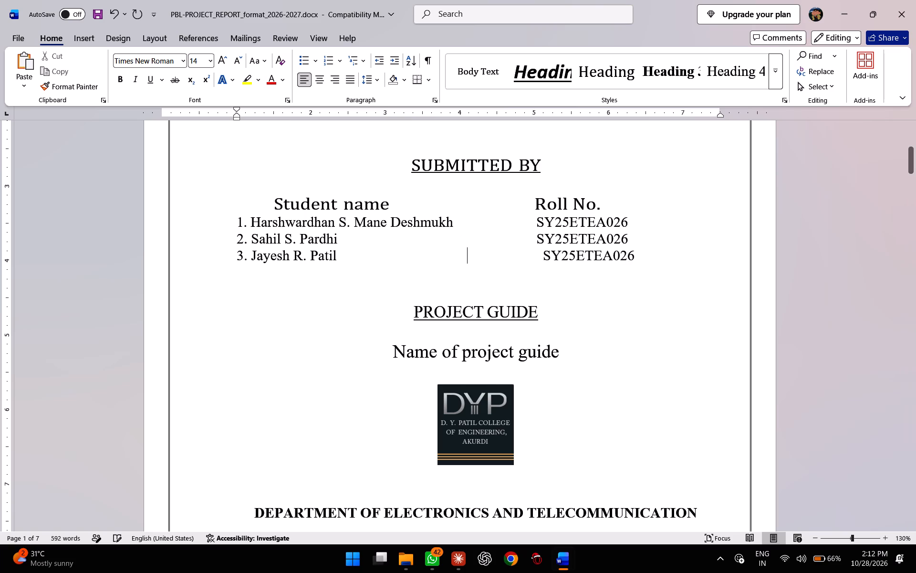
{"action": "key", "text": "BackSpace"}
{"action": "key", "text": "BackSpace"}
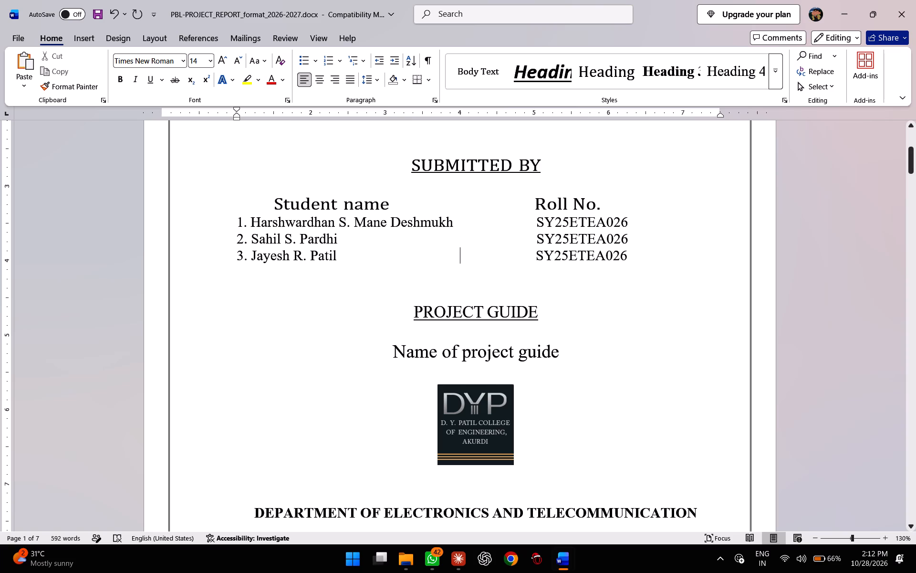
Replace the second student's middle initial with the full middle name.
{"action": "left_click", "coordinate": [352, 238]}
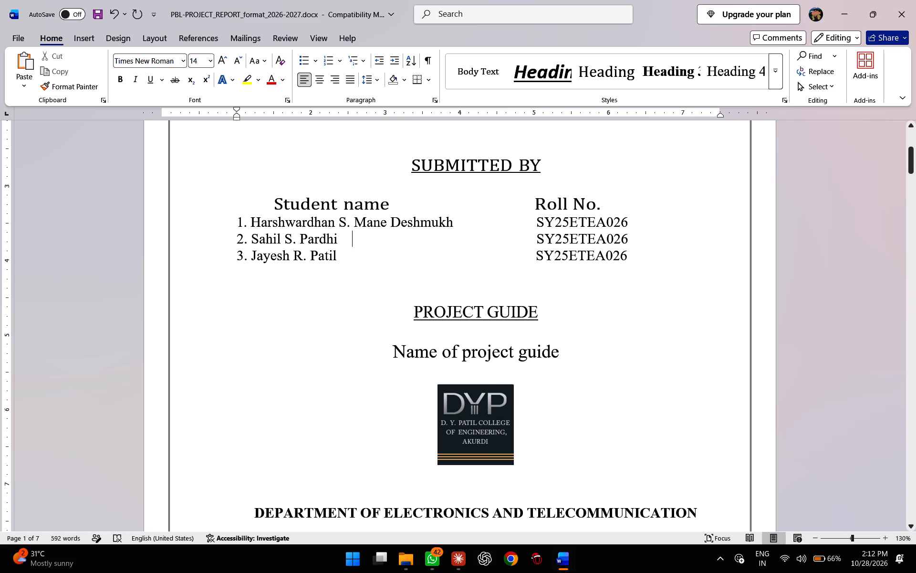
{"action": "left_click", "coordinate": [297, 241]}
{"action": "key", "text": "BackSpace"}
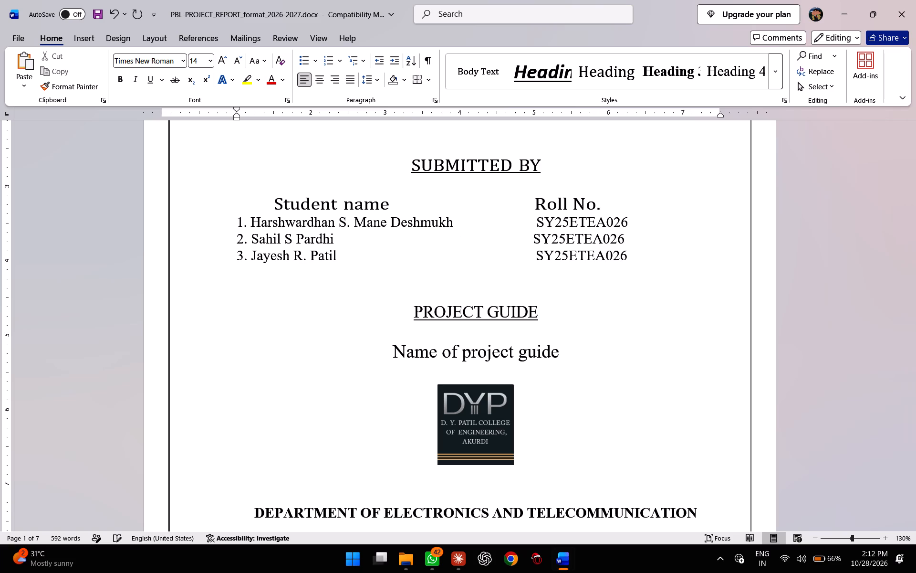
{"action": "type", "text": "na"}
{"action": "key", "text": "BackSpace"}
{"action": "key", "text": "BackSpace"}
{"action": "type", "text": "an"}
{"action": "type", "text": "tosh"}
Replace the third student's middle initial with the full middle name.
{"action": "left_click", "coordinate": [306, 259]}
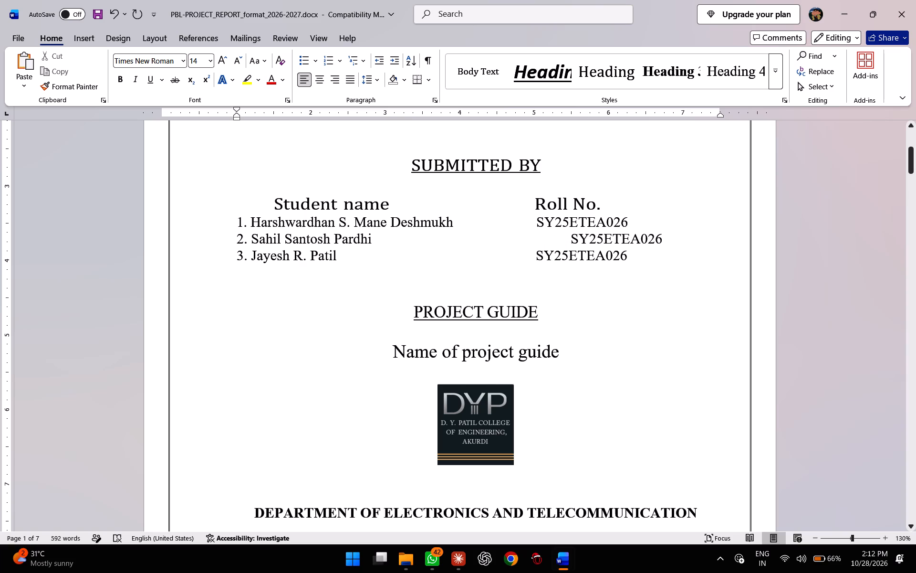
{"action": "key", "text": "BackSpace"}
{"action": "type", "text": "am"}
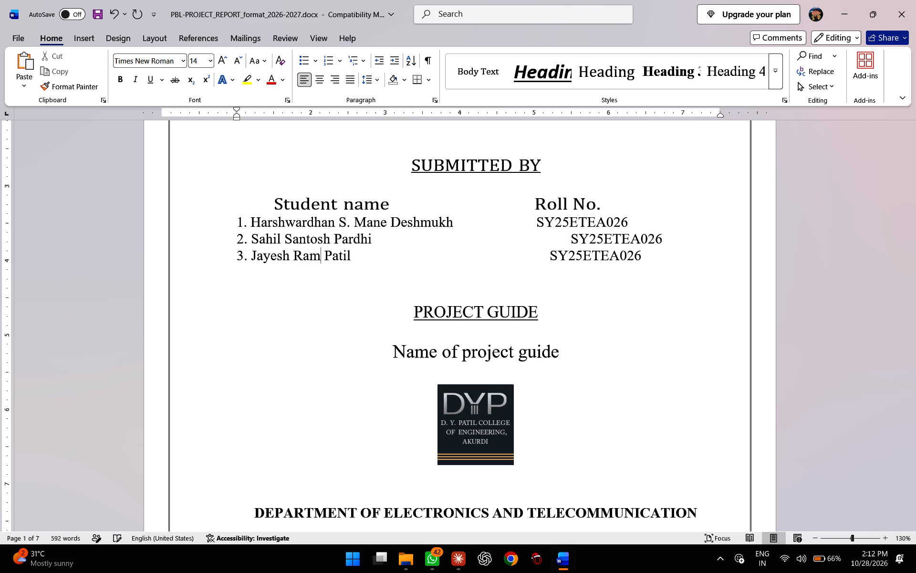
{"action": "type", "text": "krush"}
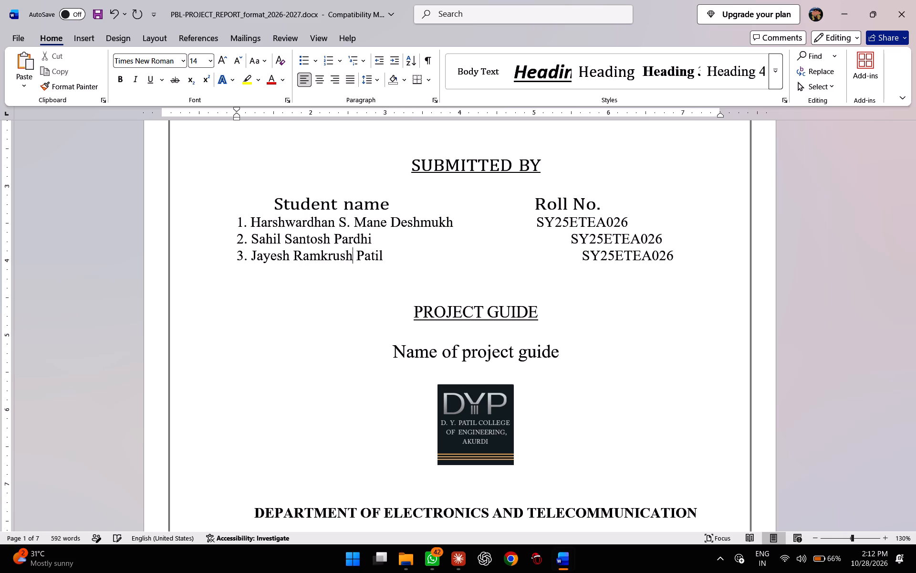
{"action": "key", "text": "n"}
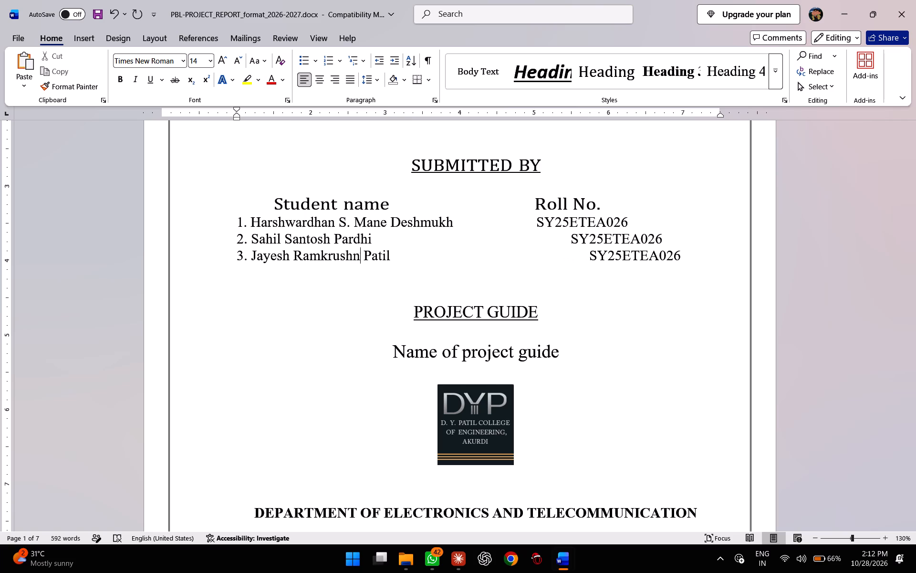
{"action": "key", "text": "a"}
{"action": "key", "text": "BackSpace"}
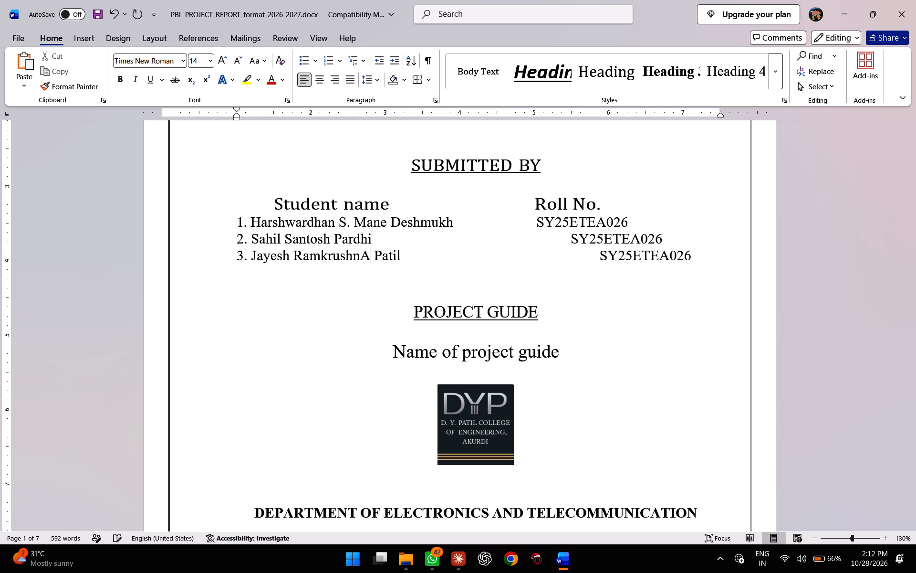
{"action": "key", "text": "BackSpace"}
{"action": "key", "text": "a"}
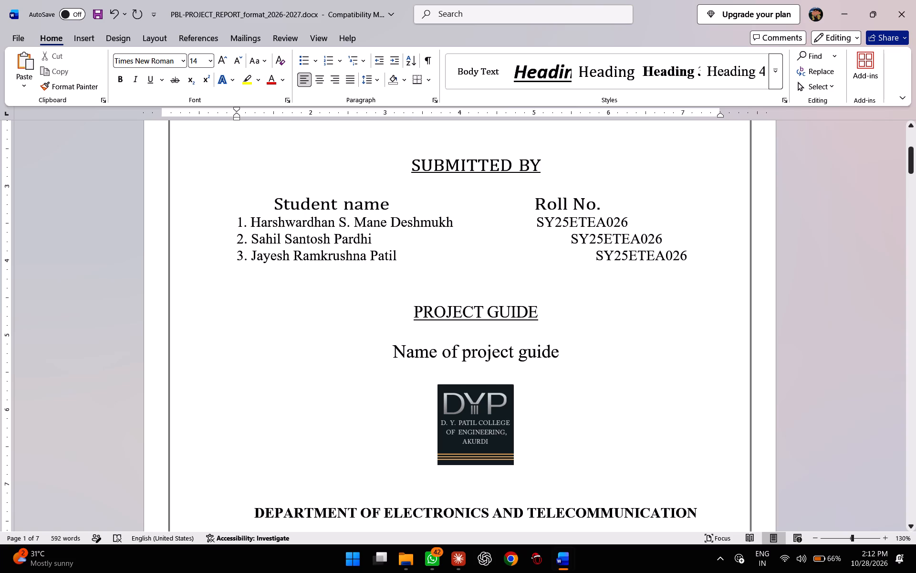
Remove surplus spaces before the second student's roll number to bring it back under the Roll No. column.
{"action": "left_click", "coordinate": [565, 242]}
{"action": "key", "text": "BackSpace"}
{"action": "key", "text": "BackSpace"}
{"action": "key", "text": "BackSpace"}
{"action": "key", "text": "BackSpace"}
{"action": "key", "text": "BackSpace"}
{"action": "key", "text": "BackSpace"}
{"action": "key", "text": "BackSpace"}
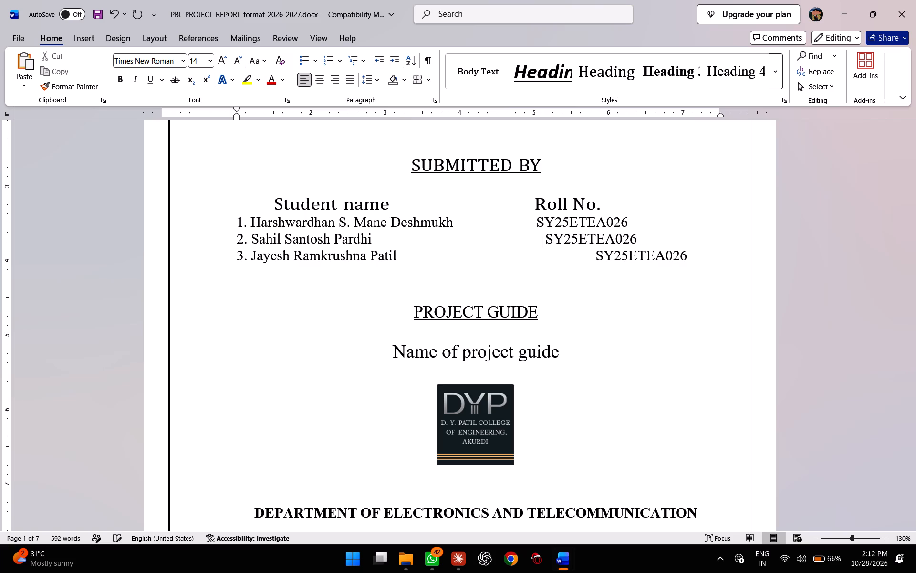
{"action": "key", "text": "BackSpace"}
{"action": "key", "text": "BackSpace"}
Remove surplus spaces before the third student's roll number until it lines up with the second student's.
{"action": "key", "text": "Down"}
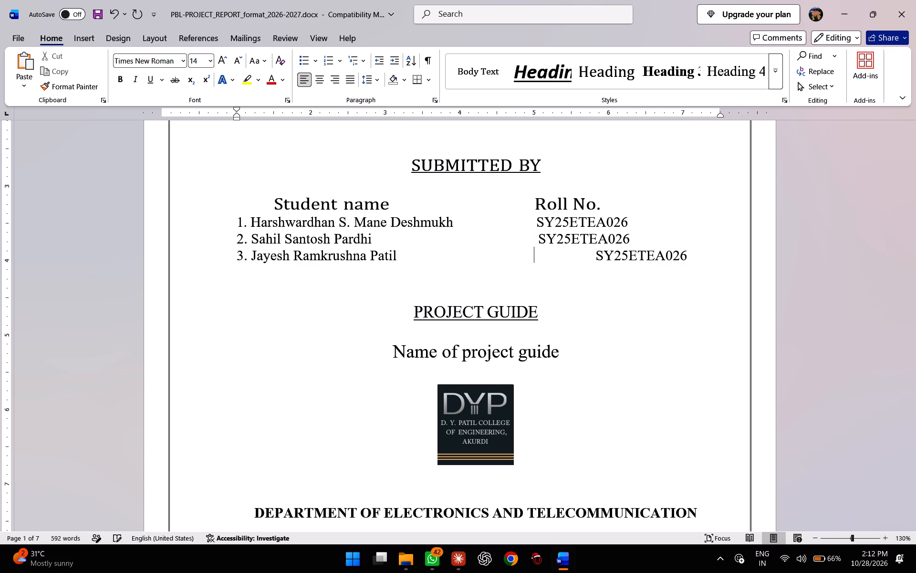
{"action": "key", "text": "BackSpace"}
{"action": "key", "text": "BackSpace"}
{"action": "key", "text": "BackSpace"}
{"action": "key", "text": "BackSpace"}
{"action": "key", "text": "BackSpace"}
{"action": "key", "text": "BackSpace"}
{"action": "key", "text": "BackSpace"}
{"action": "key", "text": "BackSpace"}
{"action": "key", "text": "BackSpace"}
{"action": "key", "text": "BackSpace"}
{"action": "key", "text": "BackSpace"}
{"action": "key", "text": "BackSpace"}
{"action": "key", "text": "BackSpace"}
{"action": "key", "text": "BackSpace"}
{"action": "key", "text": "BackSpace"}
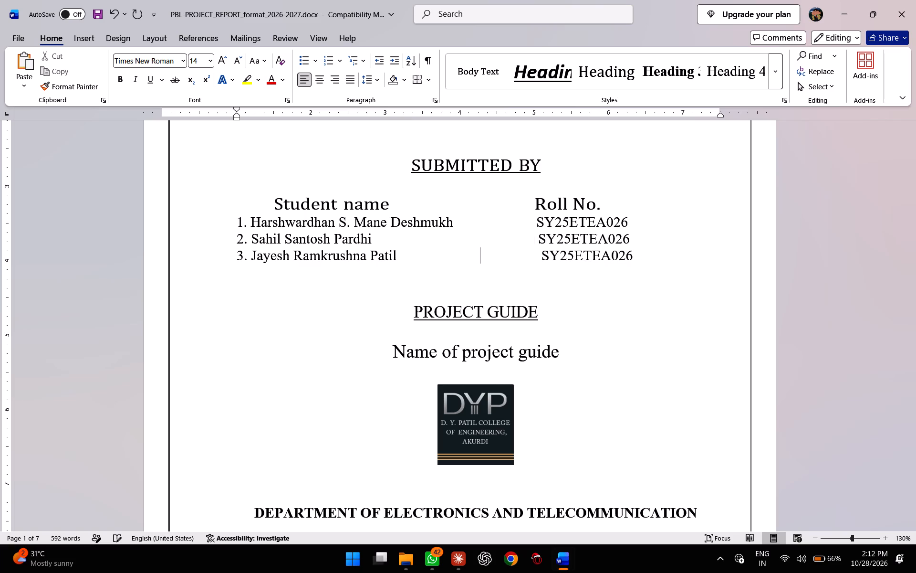
{"action": "key", "text": "BackSpace"}
{"action": "key", "text": "Up"}
{"action": "key", "text": "BackSpace"}
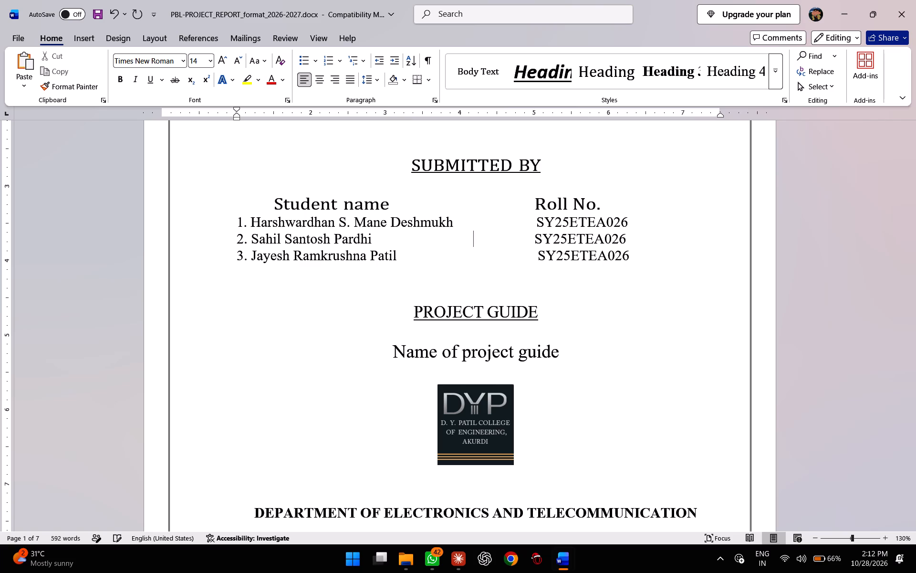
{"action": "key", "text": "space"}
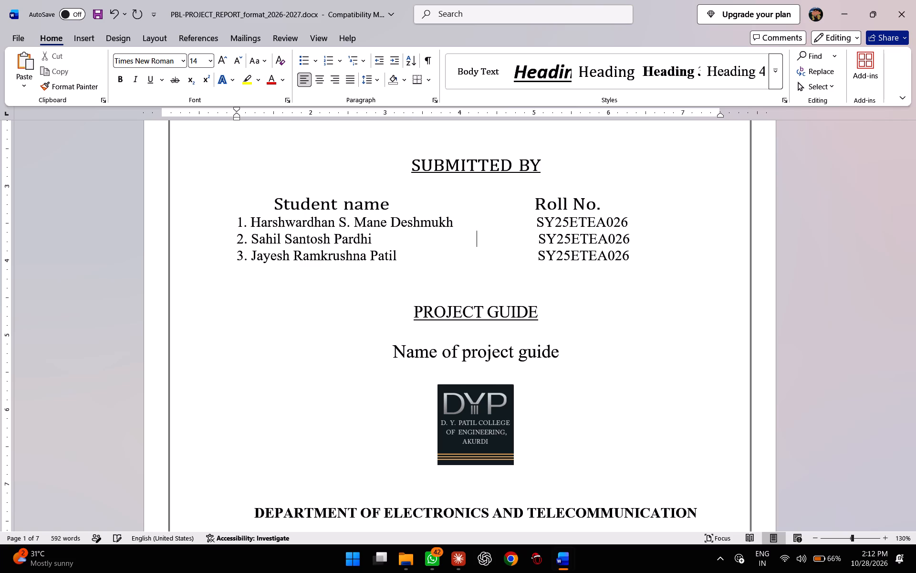
Remove one space before each of the three students' roll numbers on the title page.
{"action": "left_click", "coordinate": [699, 322]}
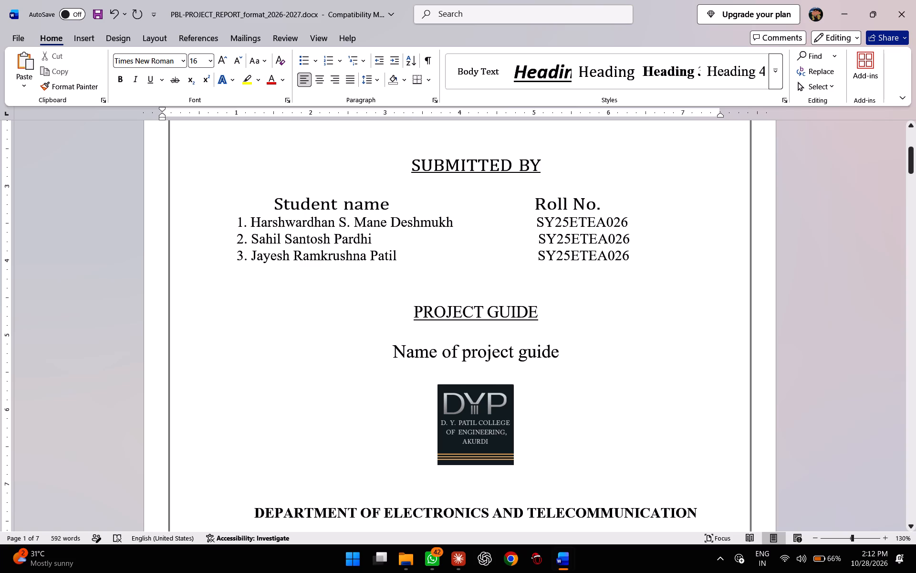
{"action": "scroll", "coordinate": [310, 324], "scroll_direction": "down", "scroll_amount": 1}
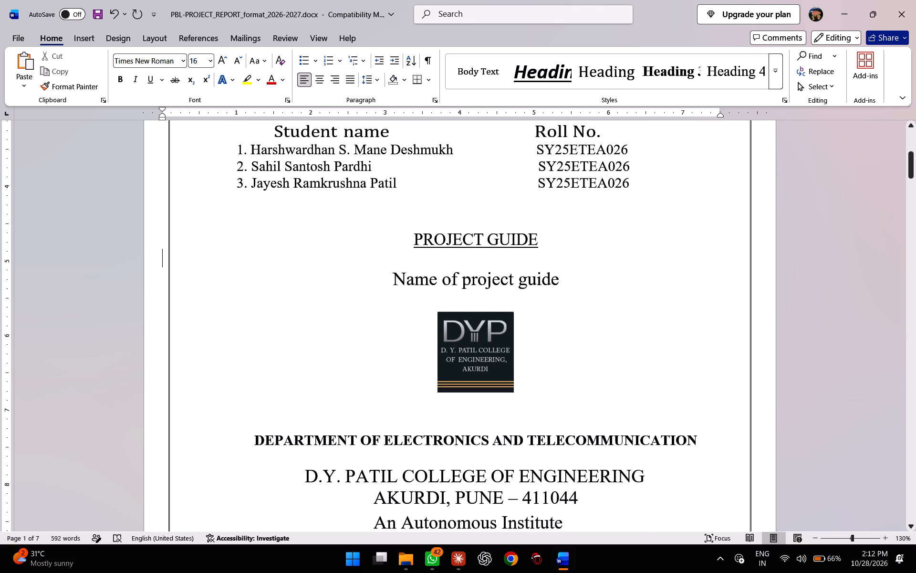
{"action": "scroll", "coordinate": [310, 324], "scroll_direction": "down", "scroll_amount": 1}
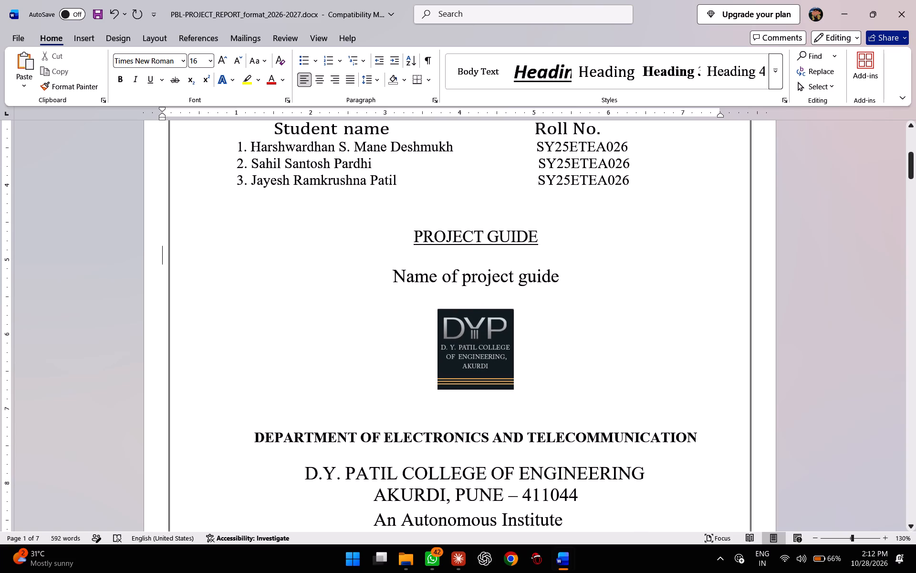
{"action": "scroll", "coordinate": [310, 324], "scroll_direction": "down", "scroll_amount": 1}
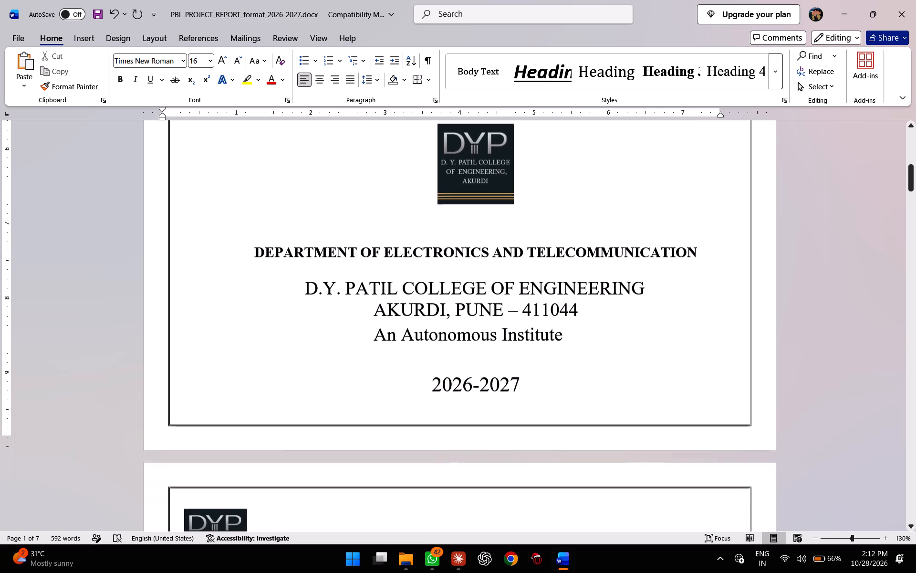
{"action": "scroll", "coordinate": [310, 324], "scroll_direction": "right", "scroll_amount": 2}
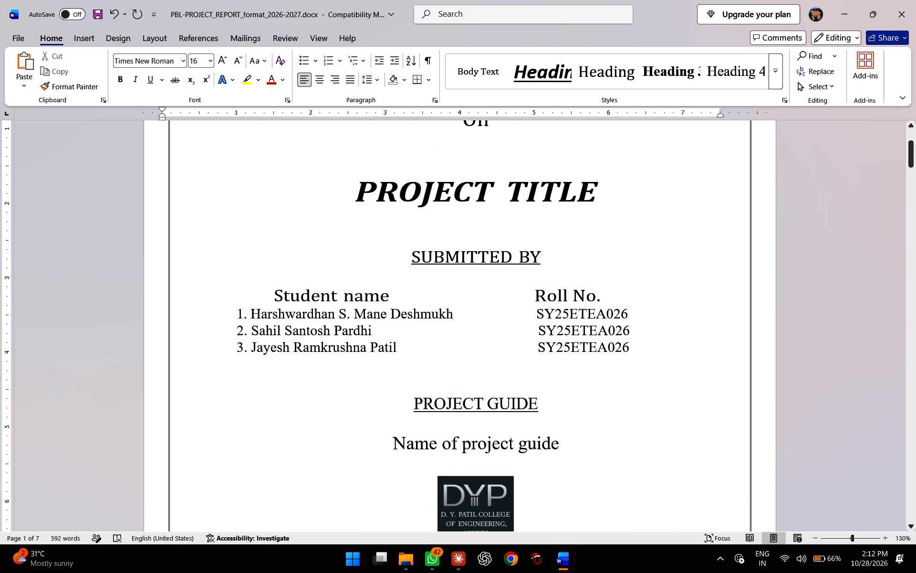
{"action": "left_click", "coordinate": [535, 316]}
{"action": "key", "text": "BackSpace"}
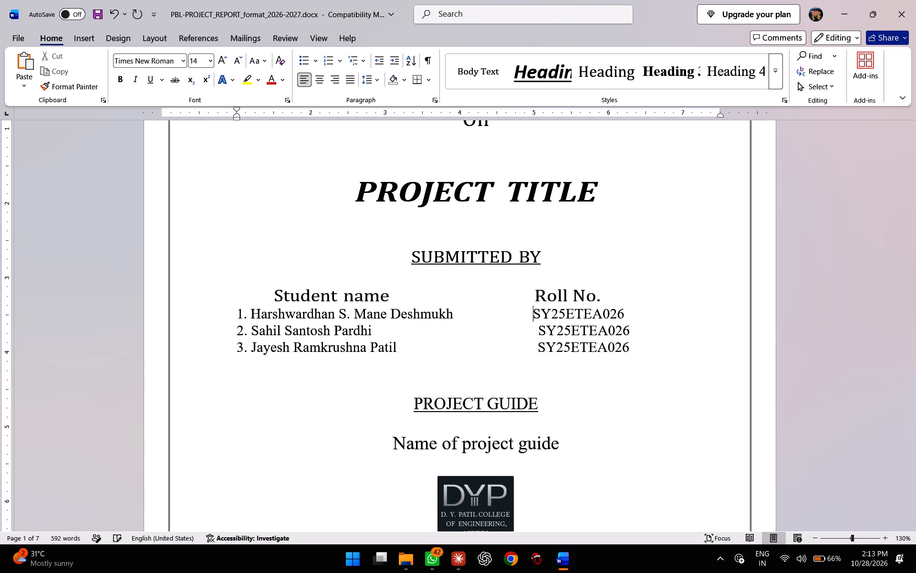
{"action": "left_click", "coordinate": [533, 331]}
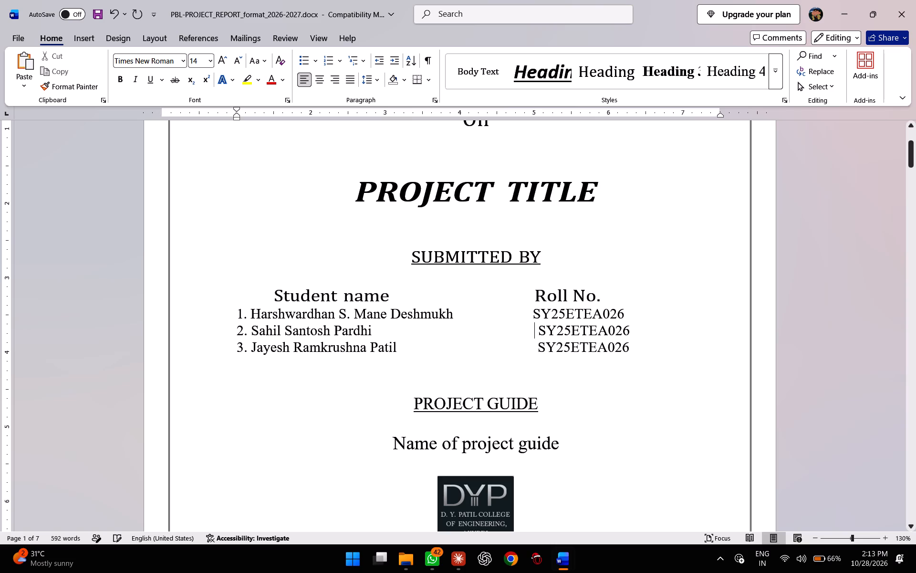
{"action": "key", "text": "BackSpace"}
{"action": "left_click", "coordinate": [533, 341]}
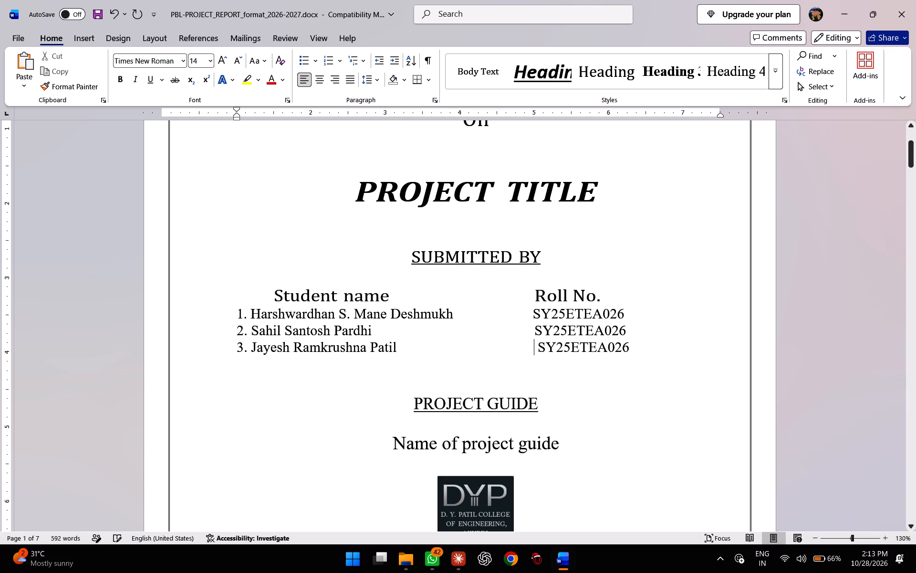
{"action": "key", "text": "BackSpace"}
{"action": "key", "text": "Down"}
{"action": "key", "text": "Up"}
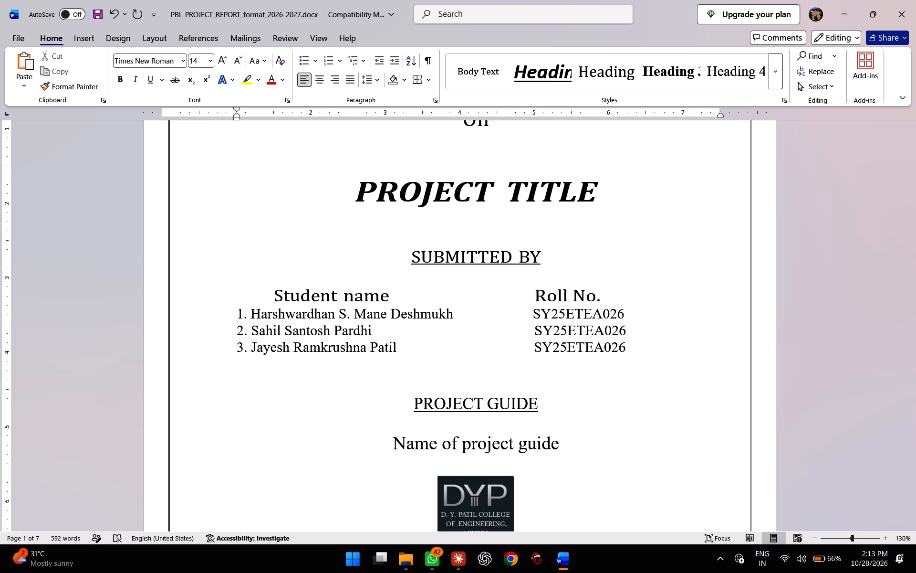
{"action": "key", "text": "Down"}
{"action": "key", "text": "Down"}
Replace the "Name of Project Guide" placeholder on the Certificate page with the project guide's first name.
{"action": "scroll", "coordinate": [545, 277], "scroll_direction": "down", "scroll_amount": 3}
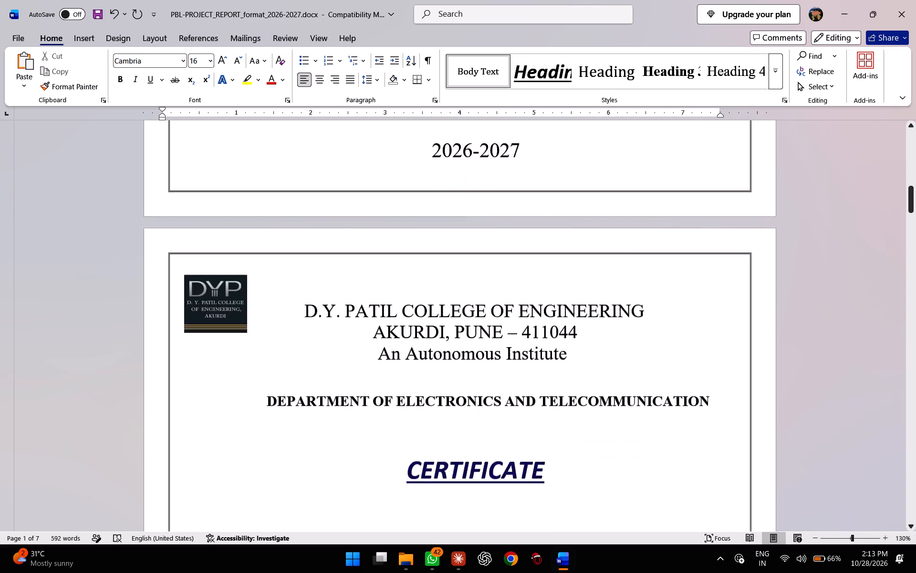
{"action": "scroll", "coordinate": [545, 277], "scroll_direction": "down", "scroll_amount": 4}
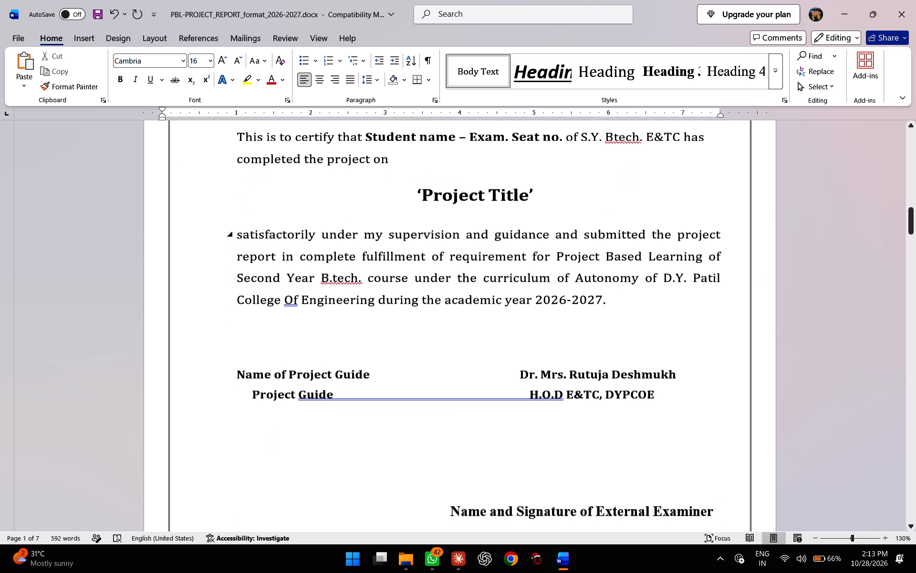
{"action": "scroll", "coordinate": [545, 277], "scroll_direction": "down", "scroll_amount": 2}
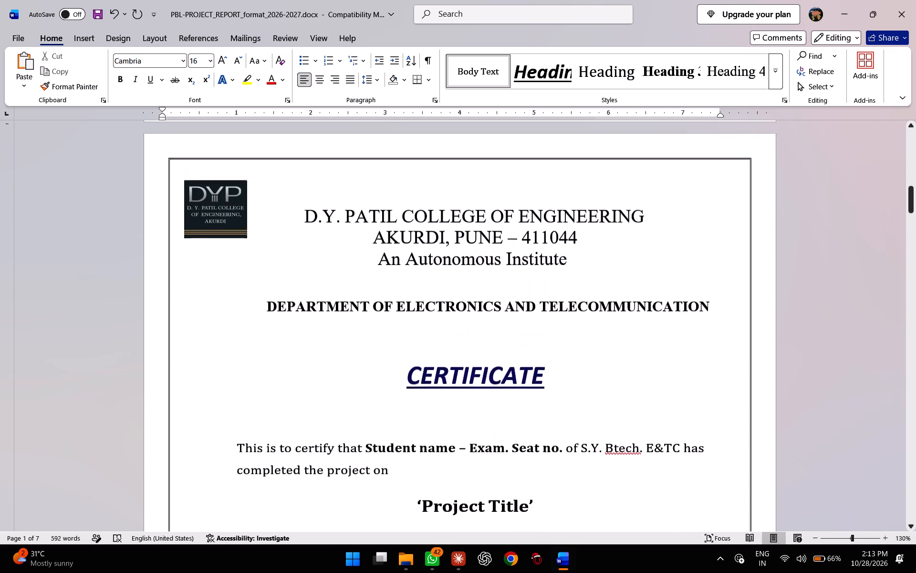
{"action": "scroll", "coordinate": [545, 277], "scroll_direction": "down", "scroll_amount": 5}
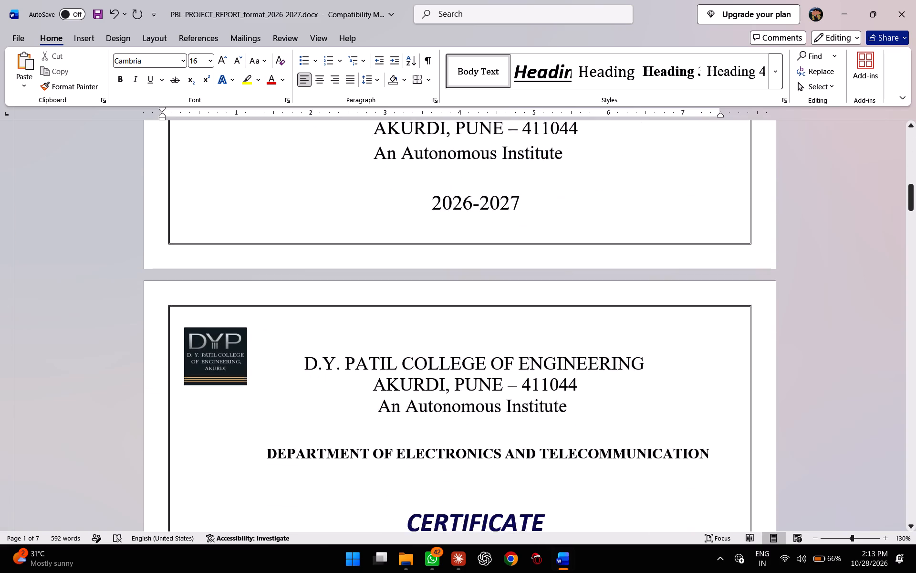
{"action": "scroll", "coordinate": [545, 277], "scroll_direction": "down", "scroll_amount": 2}
{"action": "scroll", "coordinate": [545, 277], "scroll_direction": "up", "scroll_amount": 1}
{"action": "scroll", "coordinate": [545, 277], "scroll_direction": "right", "scroll_amount": 1}
{"action": "scroll", "coordinate": [545, 277], "scroll_direction": "up", "scroll_amount": 1}
{"action": "scroll", "coordinate": [545, 277], "scroll_direction": "right", "scroll_amount": 1}
{"action": "scroll", "coordinate": [545, 277], "scroll_direction": "up", "scroll_amount": 1}
{"action": "scroll", "coordinate": [545, 277], "scroll_direction": "right", "scroll_amount": 1}
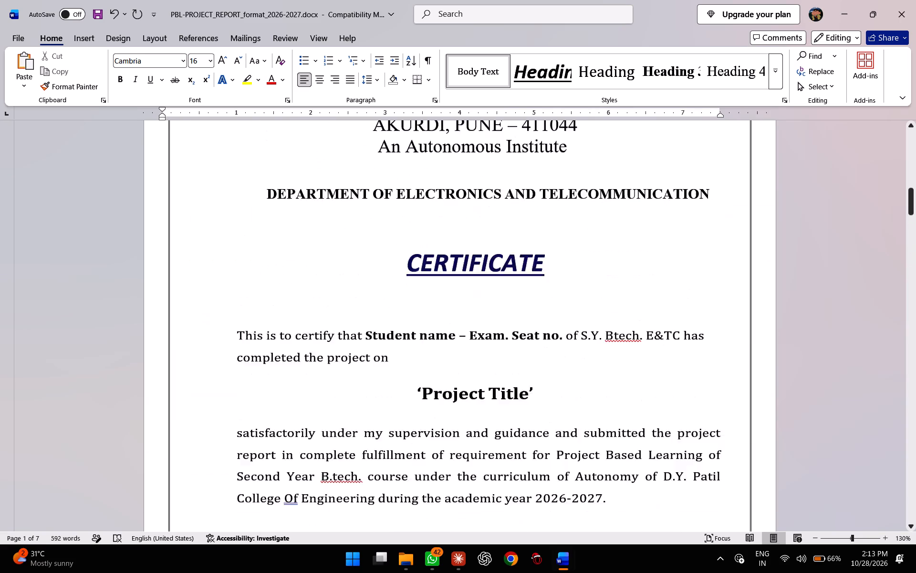
{"action": "scroll", "coordinate": [545, 277], "scroll_direction": "right", "scroll_amount": 2}
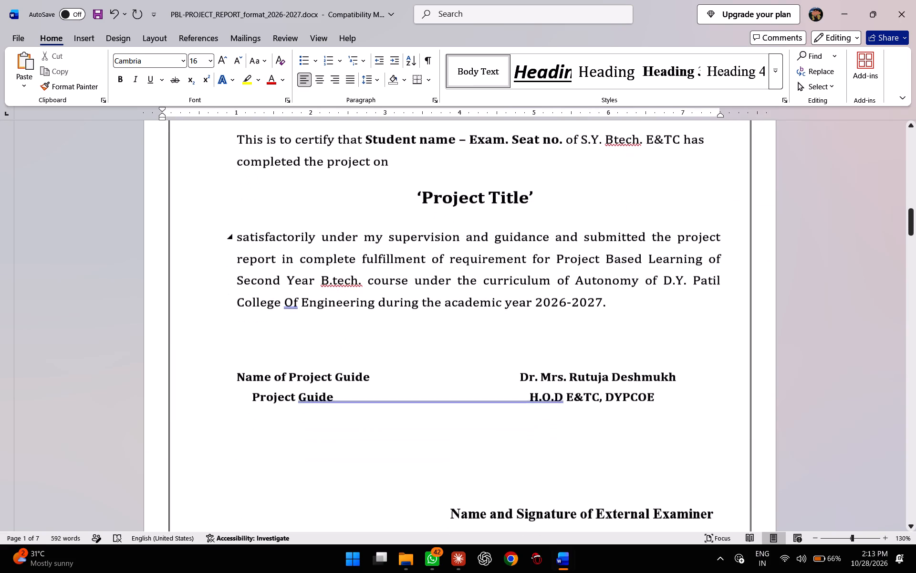
{"action": "scroll", "coordinate": [545, 277], "scroll_direction": "right", "scroll_amount": 2}
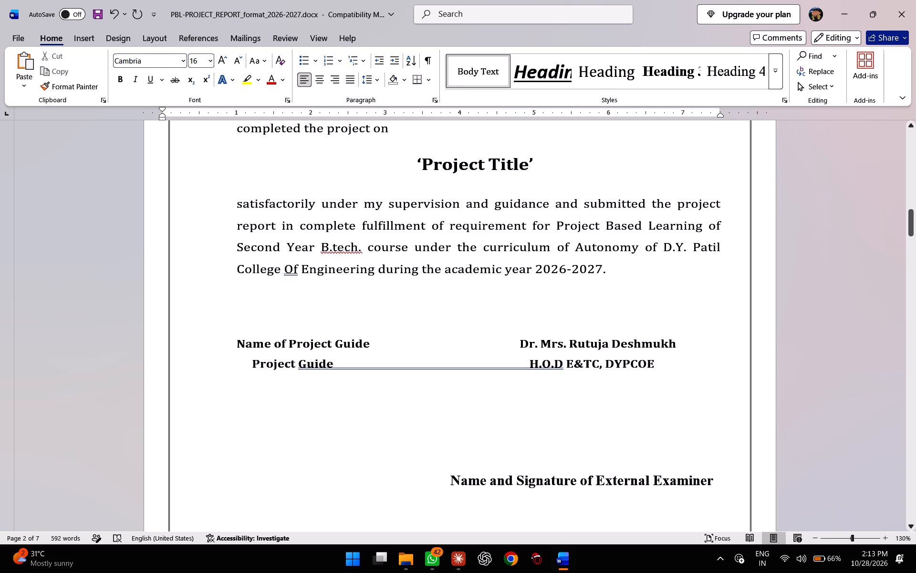
{"action": "left_click", "coordinate": [373, 344]}
{"action": "key", "text": "BackSpace"}
{"action": "key", "text": "BackSpace"}
{"action": "key", "text": "BackSpace"}
{"action": "key", "text": "BackSpace"}
{"action": "key", "text": "BackSpace"}
{"action": "key", "text": "BackSpace"}
{"action": "key", "text": "BackSpace"}
{"action": "key", "text": "BackSpace"}
{"action": "key", "text": "BackSpace"}
{"action": "key", "text": "BackSpace"}
{"action": "key", "text": "BackSpace"}
{"action": "key", "text": "BackSpace"}
{"action": "key", "text": "BackSpace"}
{"action": "key", "text": "BackSpace"}
{"action": "key", "text": "BackSpace"}
{"action": "key", "text": "BackSpace"}
{"action": "key", "text": "BackSpace"}
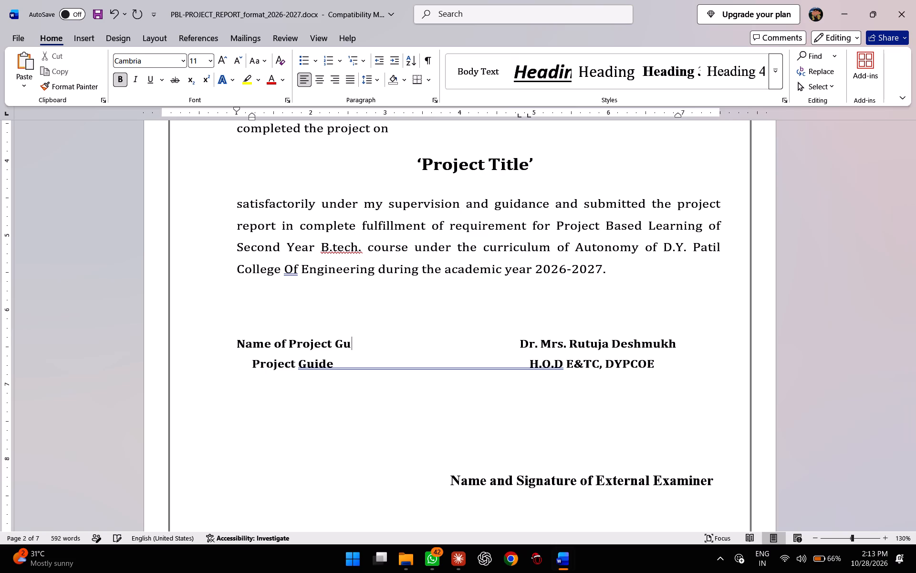
{"action": "key", "text": "BackSpace"}
{"action": "key", "text": "BackSpace"}
{"action": "key", "text": "BackSpace"}
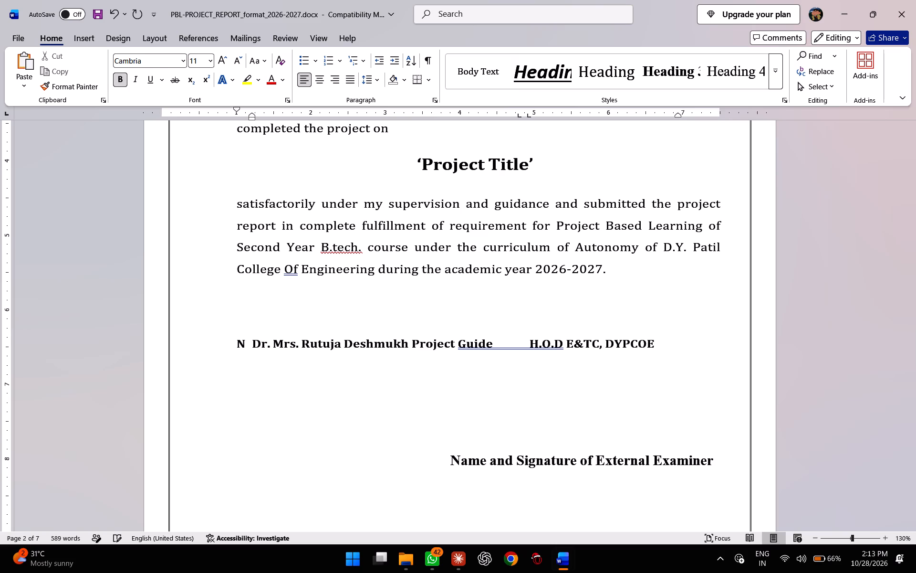
{"action": "key", "text": "BackSpace"}
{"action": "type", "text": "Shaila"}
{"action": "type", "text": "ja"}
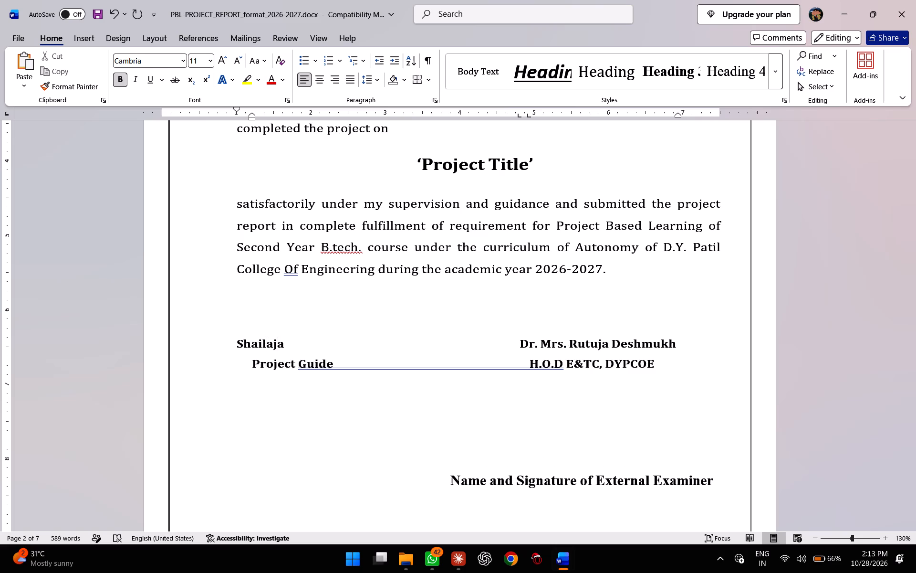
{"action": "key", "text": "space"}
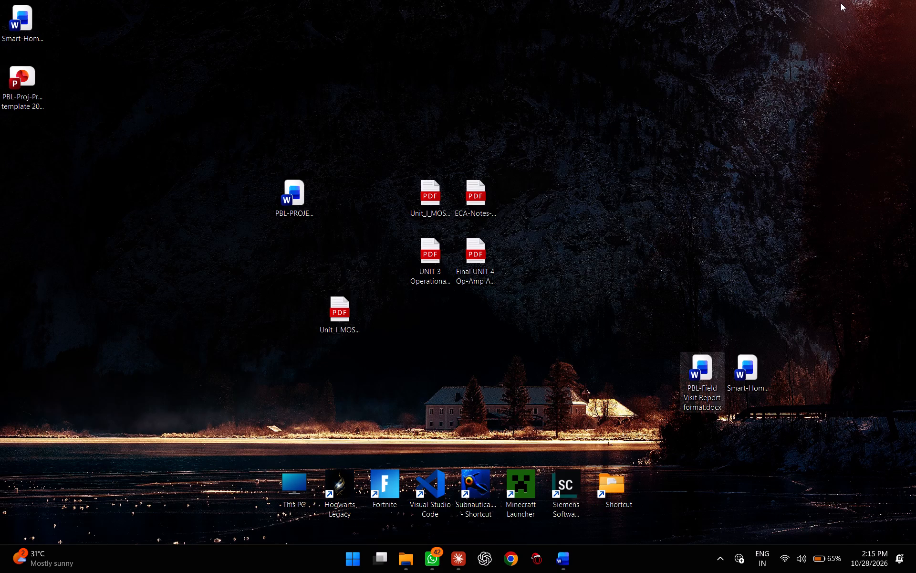
{"action": "left_click", "coordinate": [221, 158]}
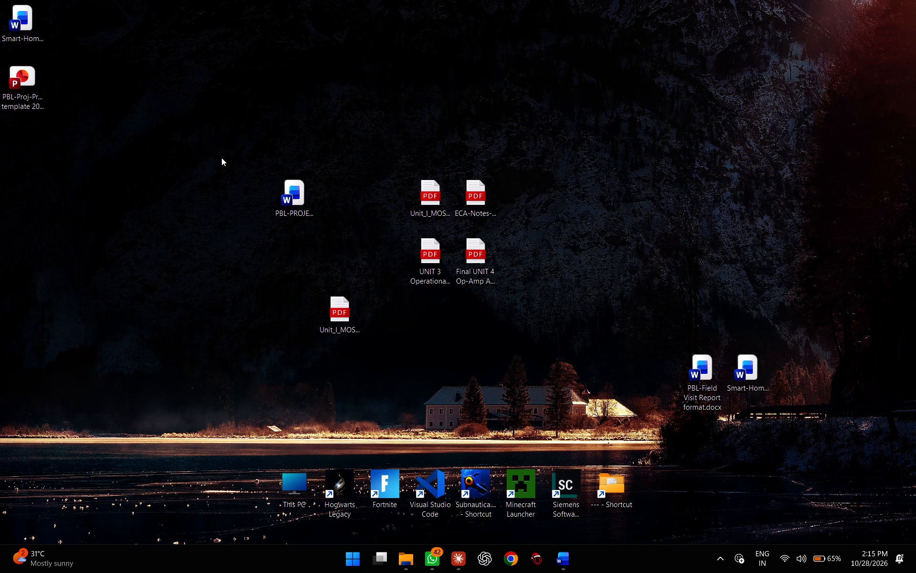
{"action": "double_click", "coordinate": [289, 190]}
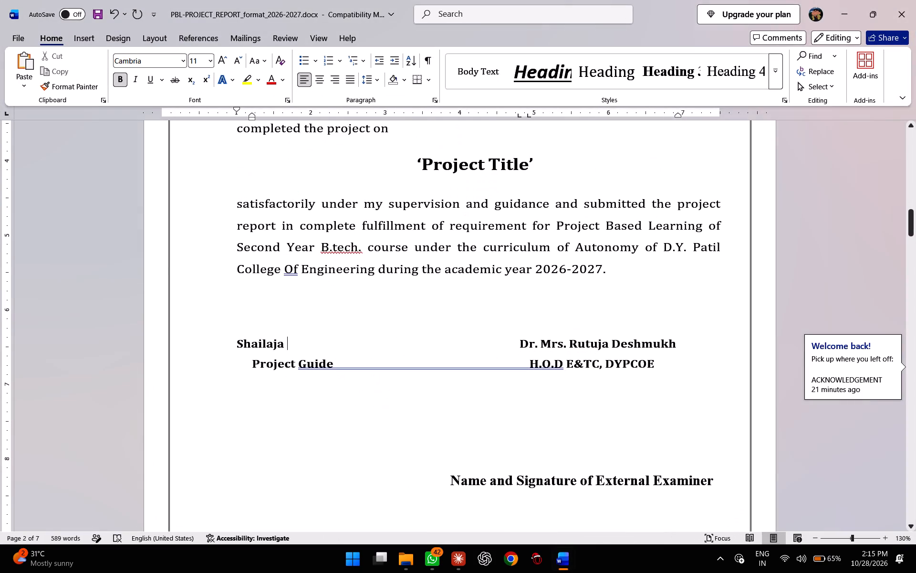
{"action": "scroll", "coordinate": [289, 190], "scroll_direction": "up", "scroll_amount": 5}
{"action": "scroll", "coordinate": [289, 190], "scroll_direction": "down", "scroll_amount": 6}
{"action": "scroll", "coordinate": [289, 190], "scroll_direction": "up", "scroll_amount": 1}
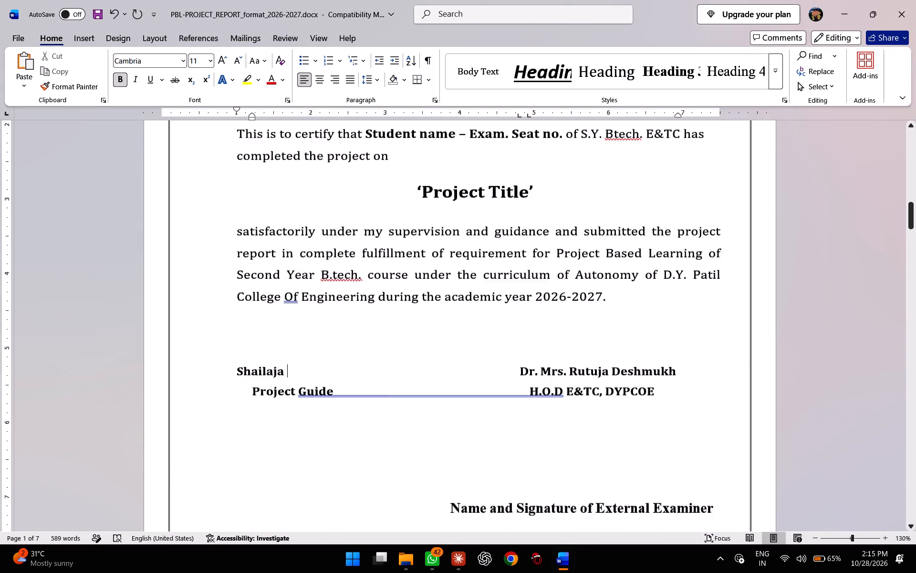
{"action": "scroll", "coordinate": [289, 190], "scroll_direction": "up", "scroll_amount": 2}
Open the downloaded Smart-Home Automation micro project report from the desktop in Word.
{"action": "left_click", "coordinate": [837, 11]}
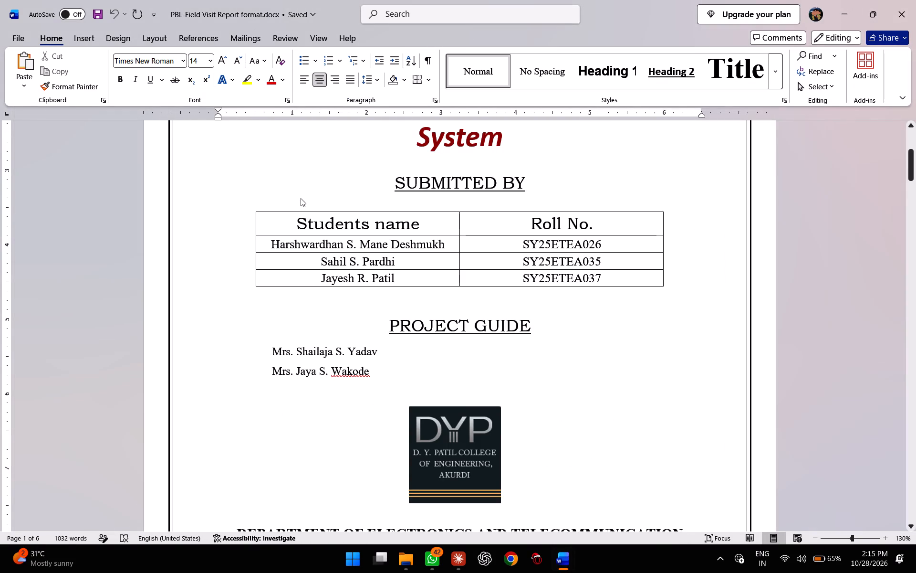
{"action": "double_click", "coordinate": [19, 21]}
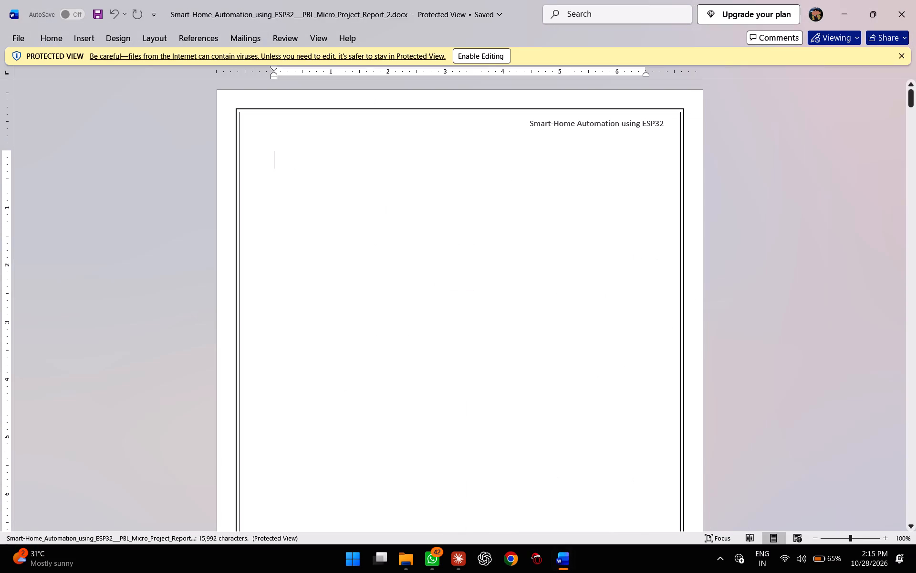
Look over the first page and the Index table of the downloaded Smart-Home Automation report.
{"action": "scroll", "coordinate": [503, 66], "scroll_direction": "down", "scroll_amount": 5}
{"action": "scroll", "coordinate": [503, 196], "scroll_direction": "down", "scroll_amount": 3}
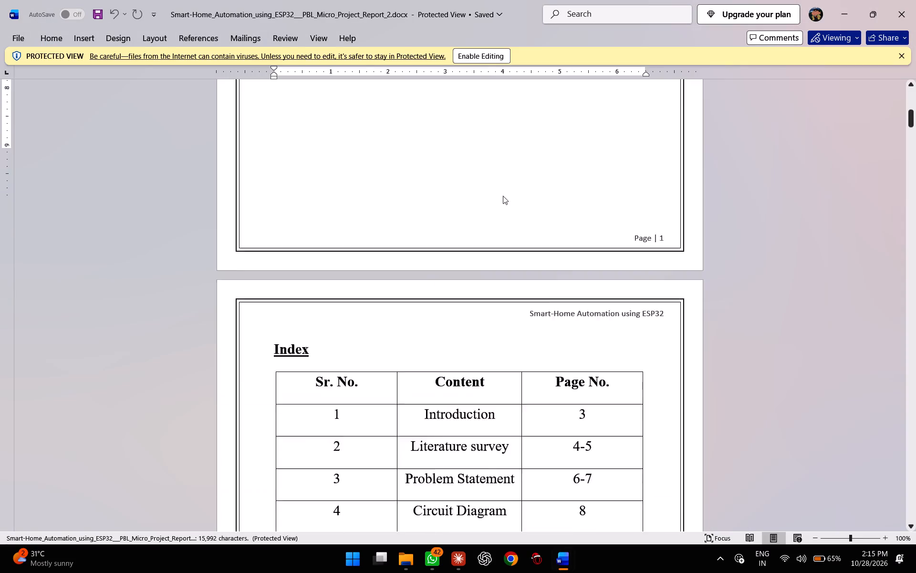
{"action": "scroll", "coordinate": [503, 196], "scroll_direction": "down", "scroll_amount": 4}
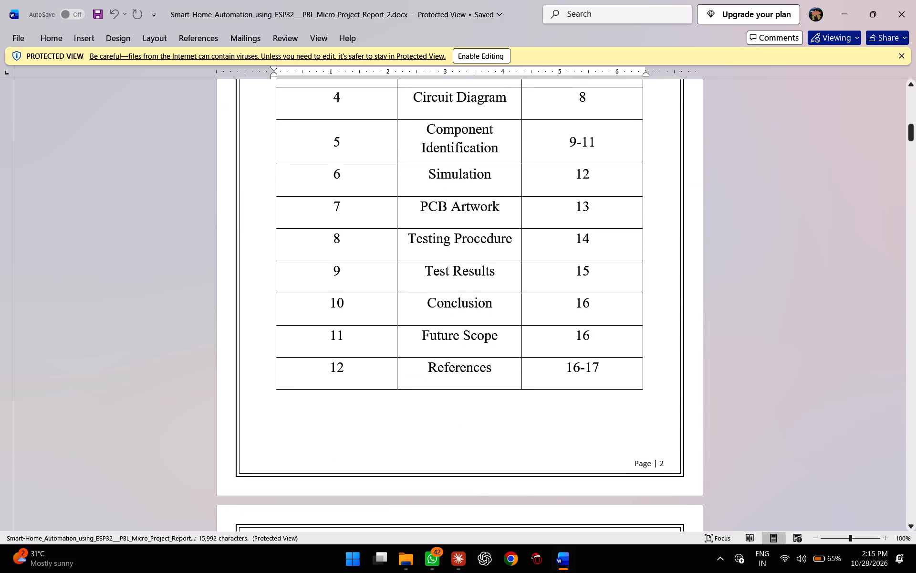
{"action": "scroll", "coordinate": [503, 196], "scroll_direction": "down", "scroll_amount": 1}
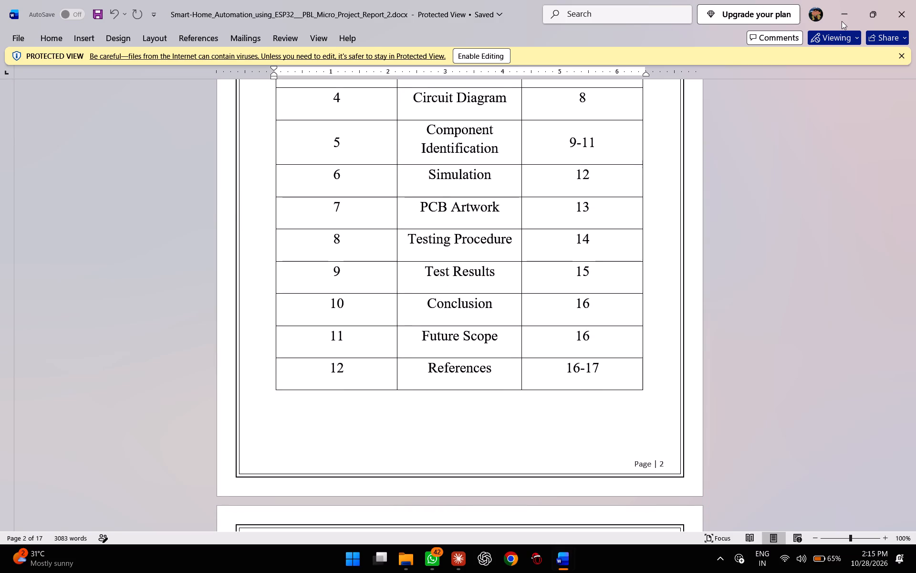
{"action": "left_click", "coordinate": [842, 21]}
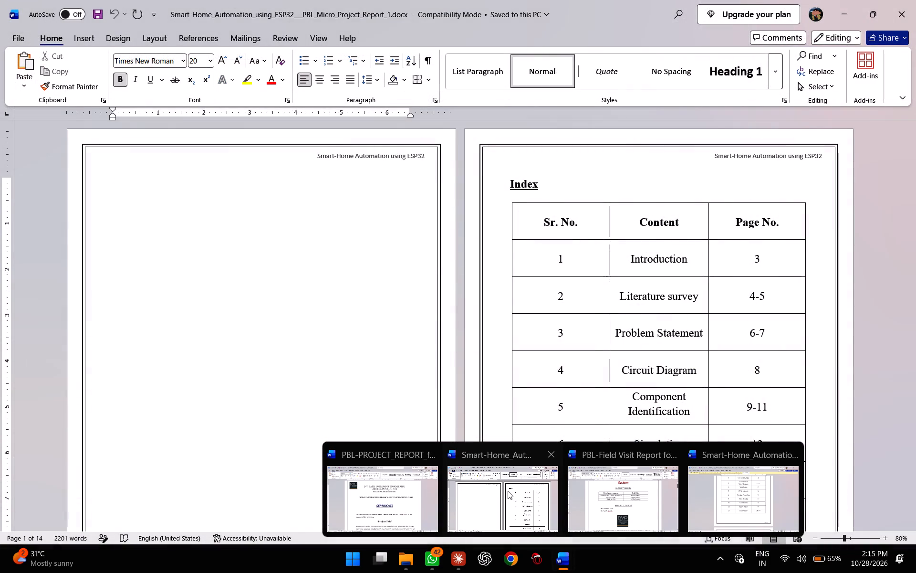
Return to the PBL project report format document and add the project guide's middle initial and surname on the Certificate page.
{"action": "left_click", "coordinate": [380, 504]}
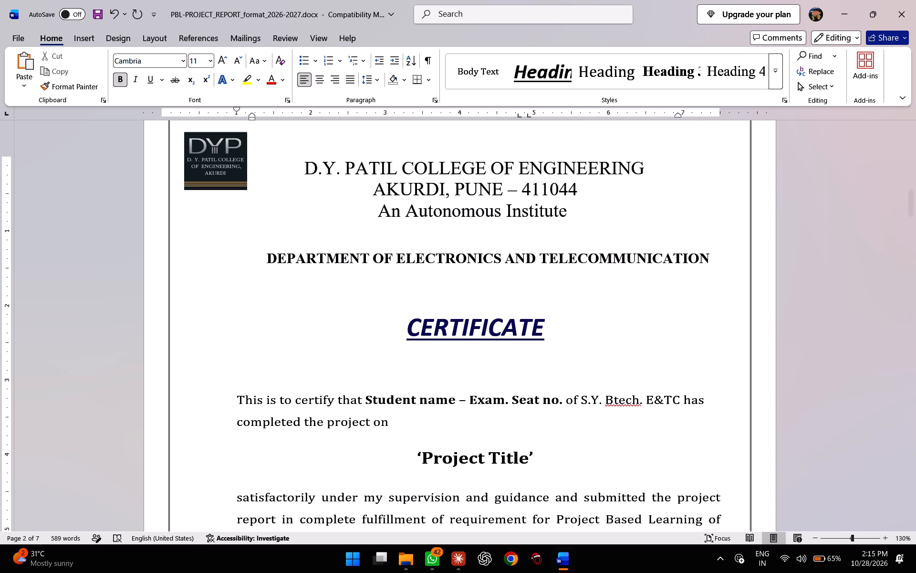
{"action": "scroll", "coordinate": [408, 444], "scroll_direction": "down", "scroll_amount": 2}
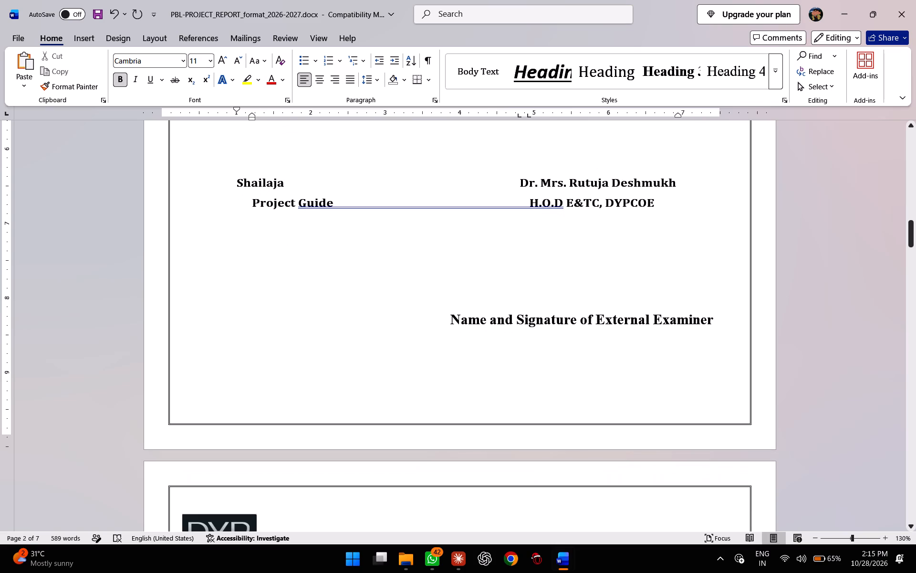
{"action": "scroll", "coordinate": [408, 444], "scroll_direction": "down", "scroll_amount": 1}
{"action": "scroll", "coordinate": [408, 444], "scroll_direction": "up", "scroll_amount": 1}
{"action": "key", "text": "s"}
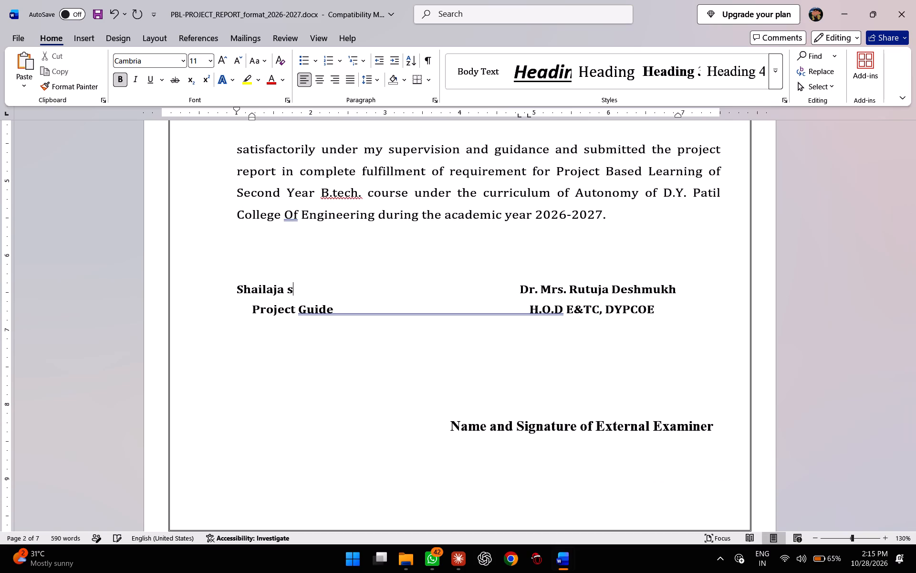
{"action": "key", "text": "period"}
{"action": "key", "text": "BackSpace"}
{"action": "key", "text": "BackSpace"}
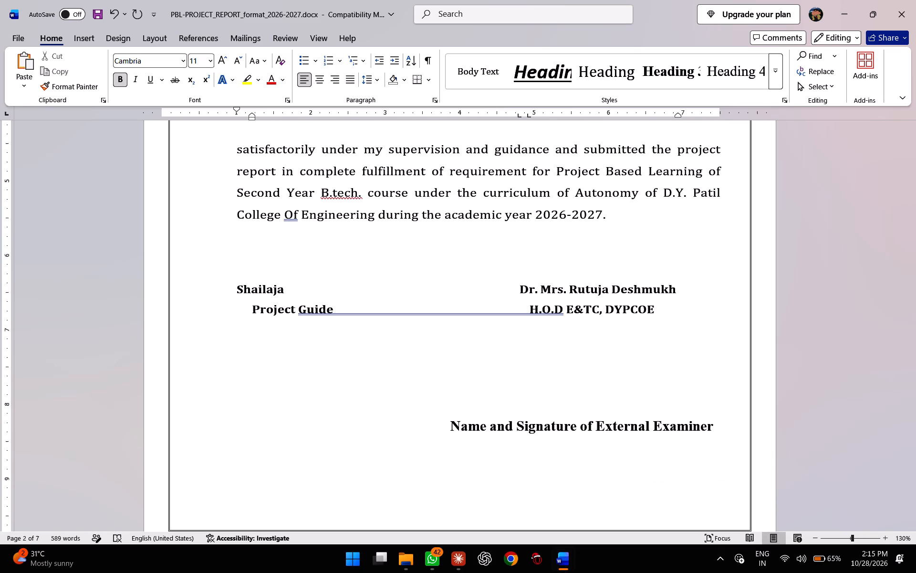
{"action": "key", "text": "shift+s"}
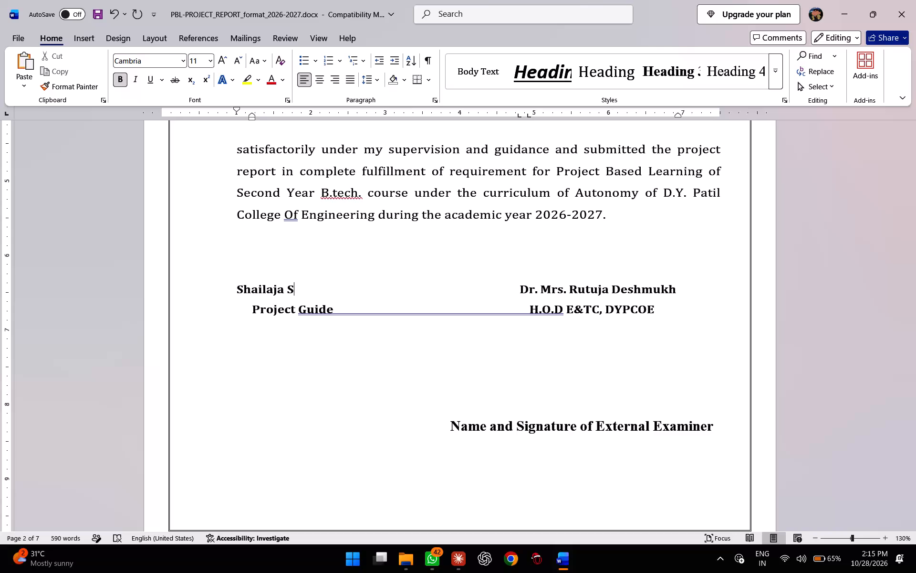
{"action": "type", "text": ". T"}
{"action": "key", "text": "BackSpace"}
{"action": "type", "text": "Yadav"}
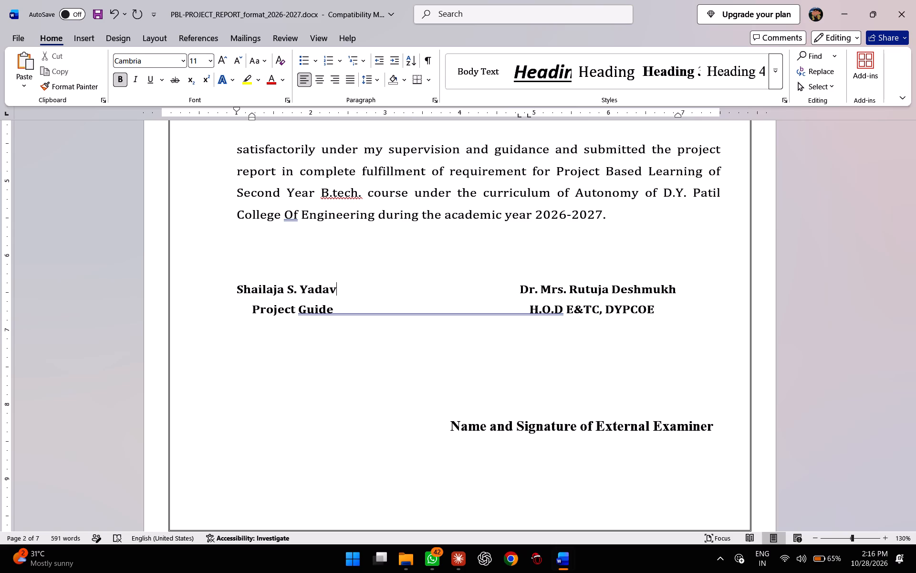
Add the second project guide's full name after a comma on the Certificate page's Project Guide line.
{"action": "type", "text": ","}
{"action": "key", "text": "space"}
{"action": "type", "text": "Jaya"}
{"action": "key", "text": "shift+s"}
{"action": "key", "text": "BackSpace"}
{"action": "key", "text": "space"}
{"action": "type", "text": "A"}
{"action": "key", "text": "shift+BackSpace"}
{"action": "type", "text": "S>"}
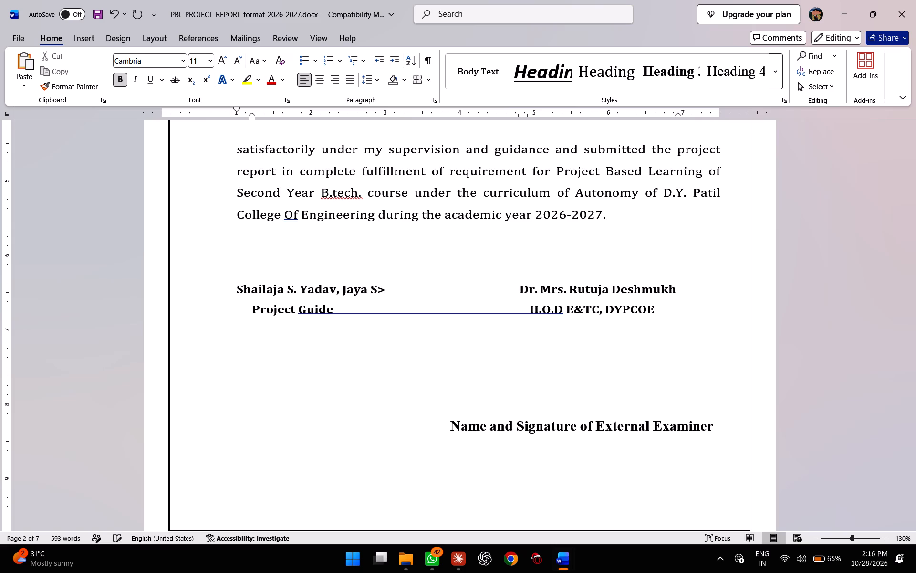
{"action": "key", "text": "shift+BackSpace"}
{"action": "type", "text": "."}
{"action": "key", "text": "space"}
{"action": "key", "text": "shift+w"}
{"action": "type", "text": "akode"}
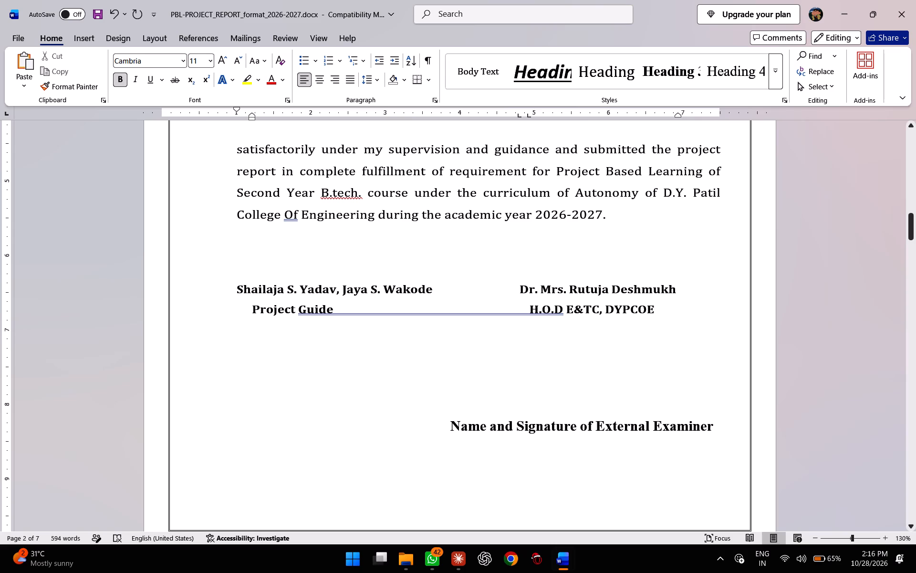
{"action": "scroll", "coordinate": [514, 332], "scroll_direction": "down", "scroll_amount": 3}
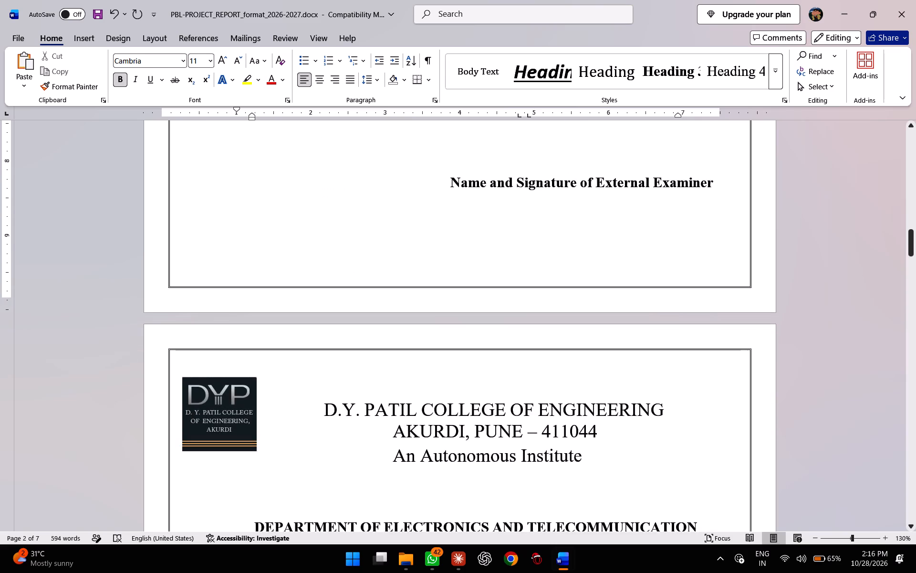
{"action": "scroll", "coordinate": [514, 332], "scroll_direction": "up", "scroll_amount": 1}
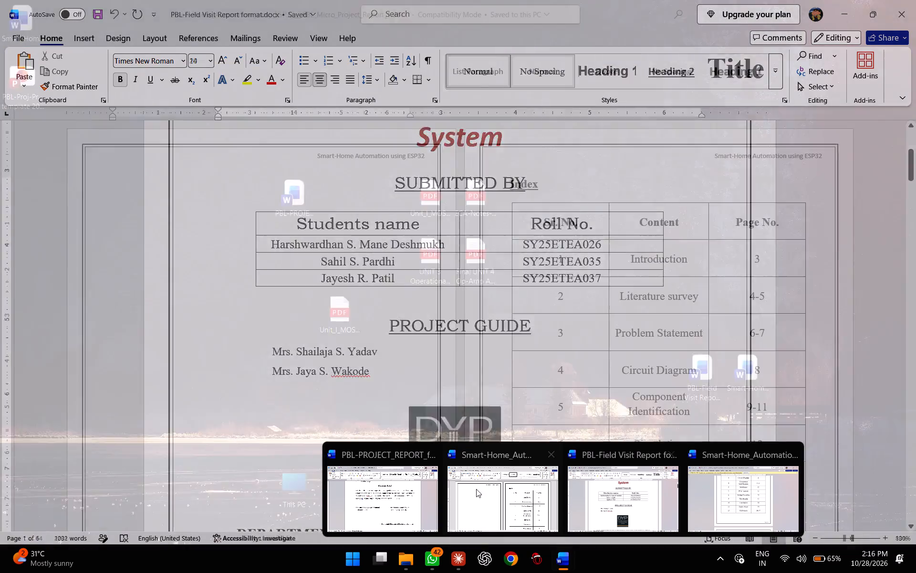
Switch to the downloaded Smart-Home Automation report and read its Introduction, Problem Statement and Objectives.
{"action": "left_click", "coordinate": [760, 491]}
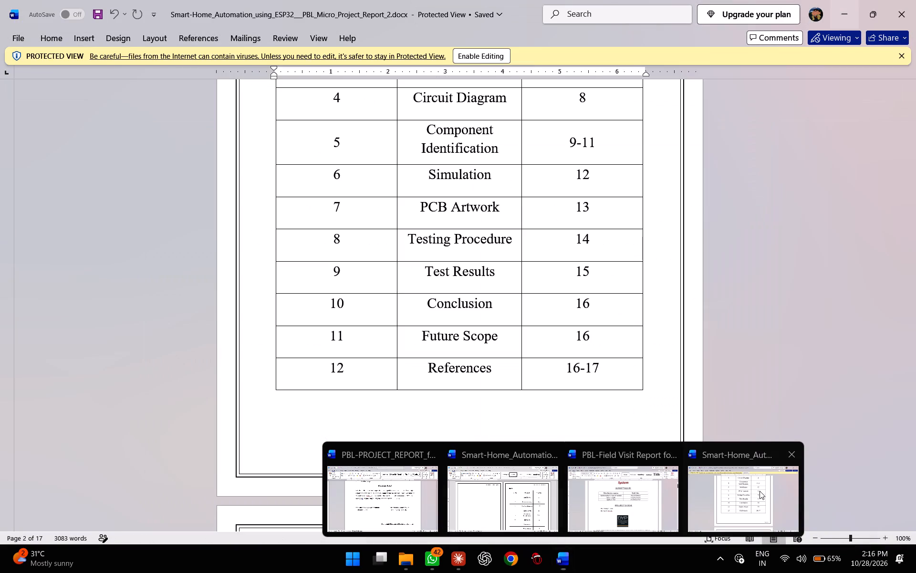
{"action": "scroll", "coordinate": [619, 408], "scroll_direction": "down", "scroll_amount": 1}
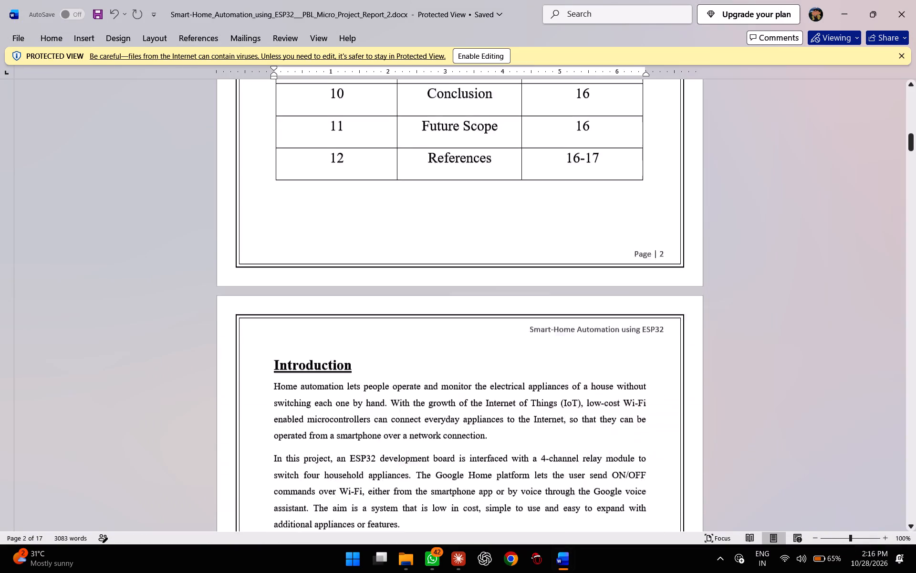
{"action": "scroll", "coordinate": [619, 408], "scroll_direction": "down", "scroll_amount": 2}
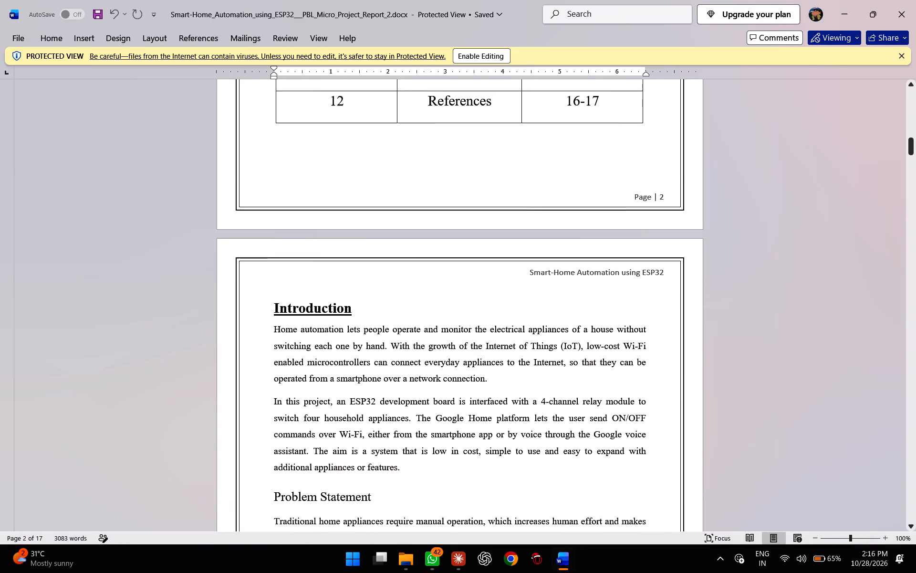
{"action": "scroll", "coordinate": [619, 408], "scroll_direction": "down", "scroll_amount": 1}
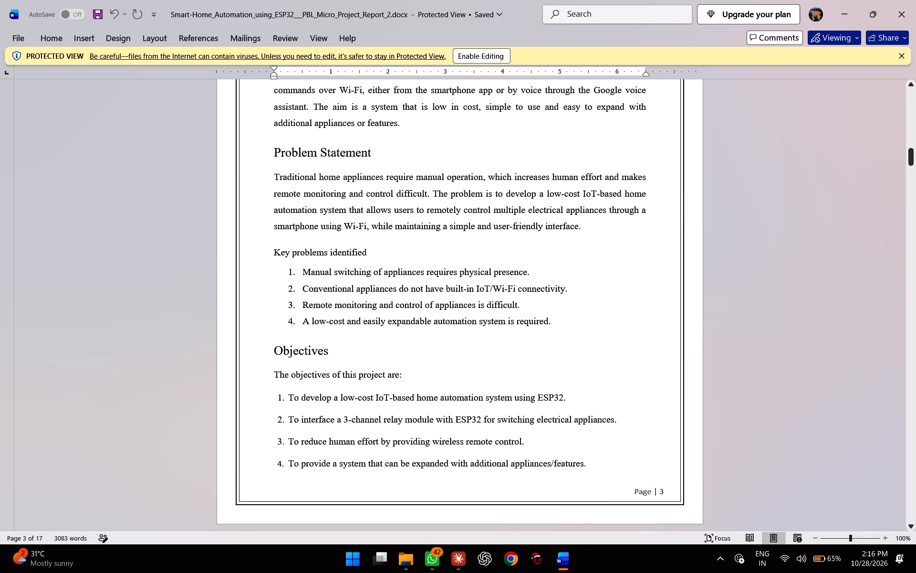
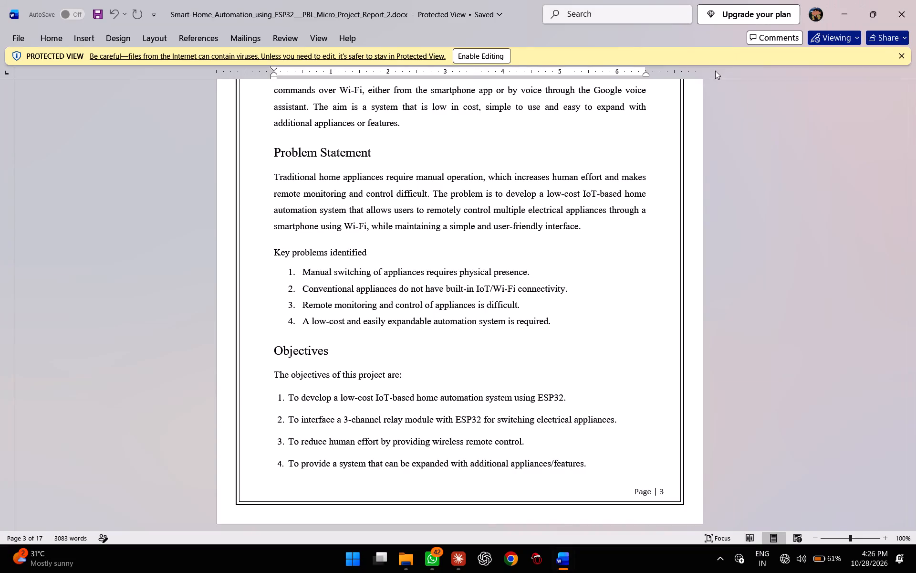
Enable editing of the downloaded Smart-Home Automation report.
{"action": "left_click", "coordinate": [474, 55]}
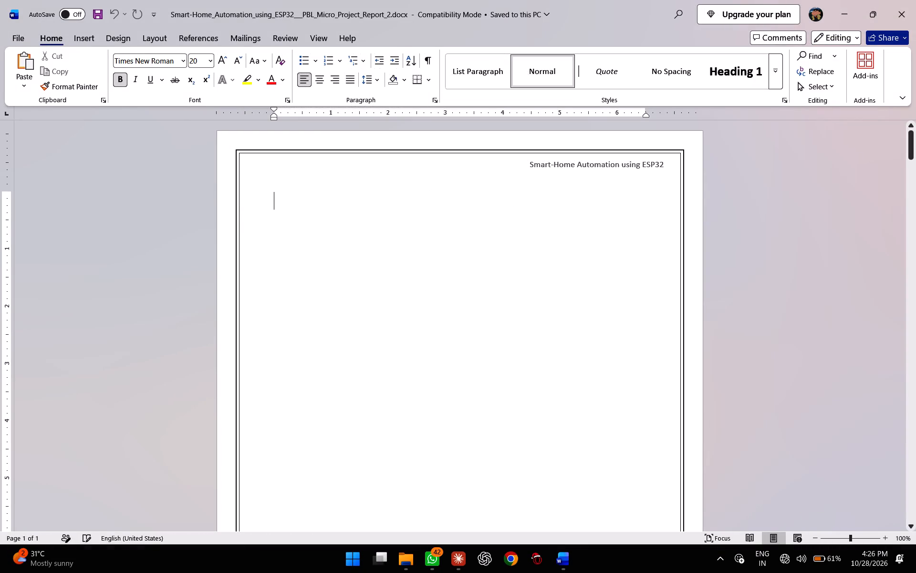
Review the report's Index, Objectives and Literature Survey pages.
{"action": "scroll", "coordinate": [415, 236], "scroll_direction": "down", "scroll_amount": 4}
{"action": "scroll", "coordinate": [416, 252], "scroll_direction": "down", "scroll_amount": 20}
{"action": "scroll", "coordinate": [416, 252], "scroll_direction": "down", "scroll_amount": 3}
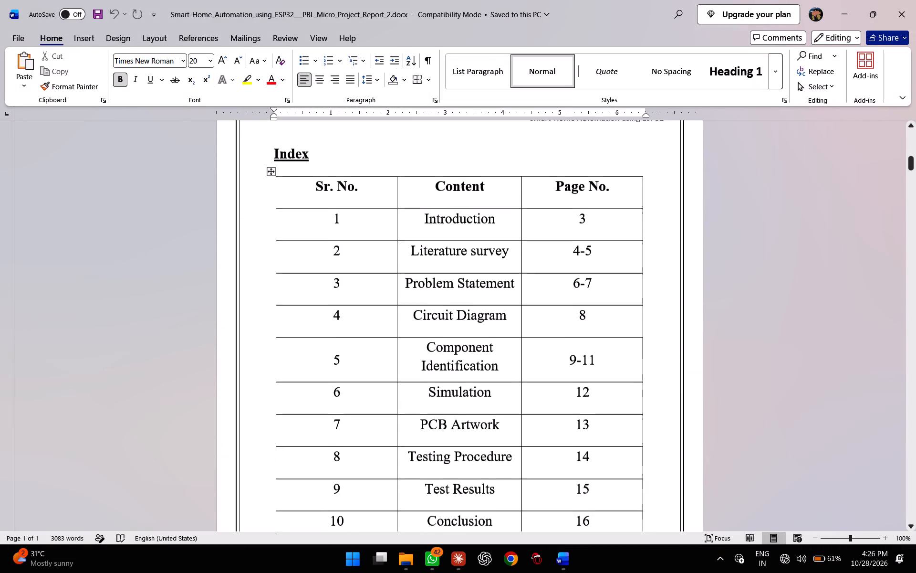
{"action": "scroll", "coordinate": [416, 252], "scroll_direction": "down", "scroll_amount": 7}
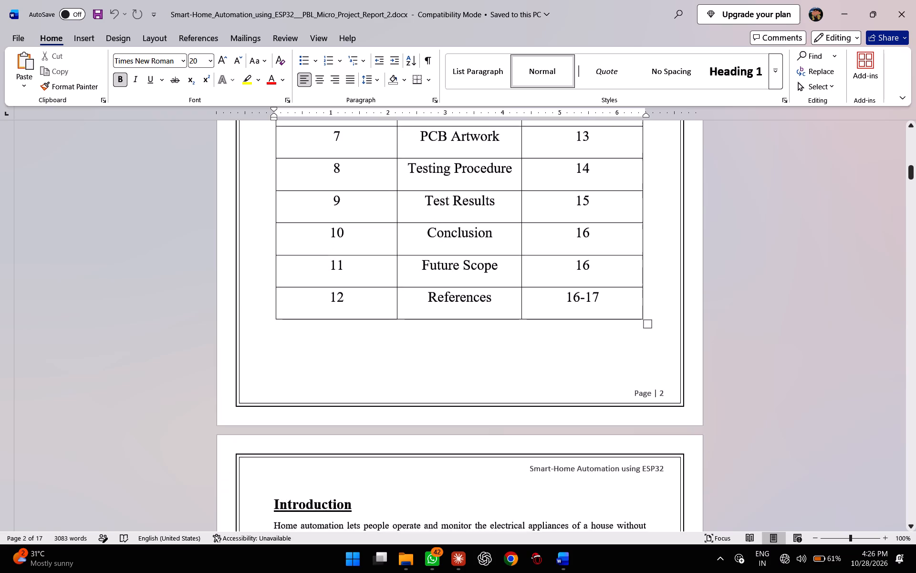
{"action": "scroll", "coordinate": [416, 252], "scroll_direction": "down", "scroll_amount": 20}
{"action": "scroll", "coordinate": [416, 252], "scroll_direction": "down", "scroll_amount": 5}
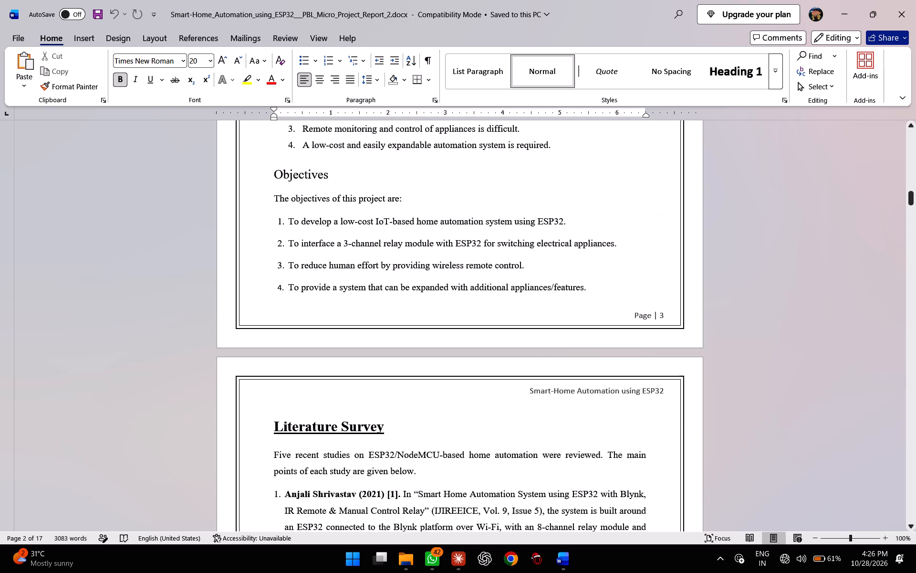
{"action": "left_click", "coordinate": [416, 252]}
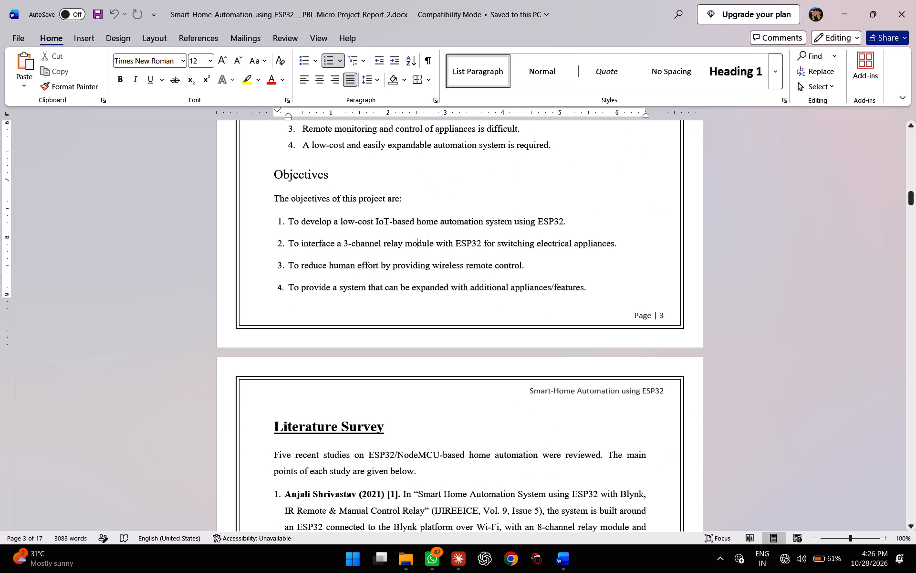
{"action": "scroll", "coordinate": [416, 252], "scroll_direction": "down", "scroll_amount": 7}
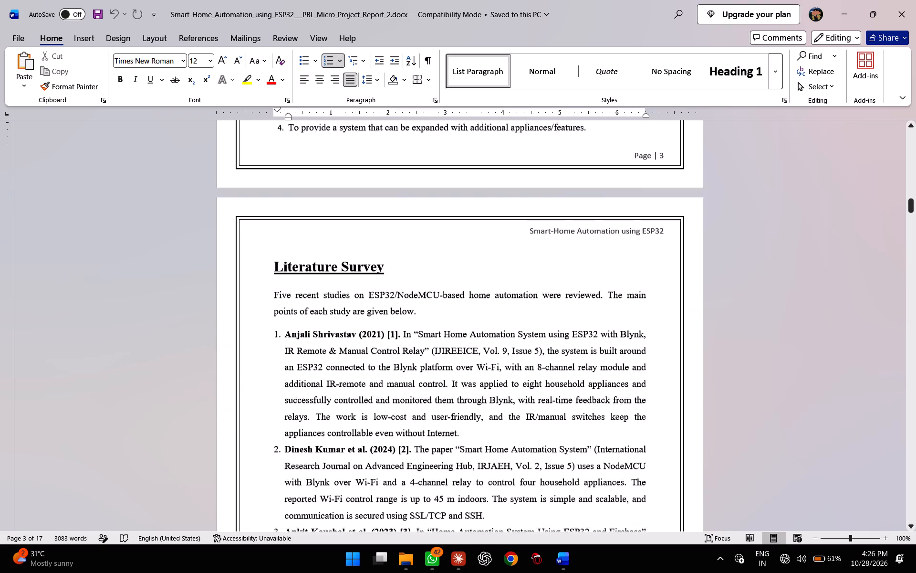
{"action": "scroll", "coordinate": [416, 252], "scroll_direction": "down", "scroll_amount": 20}
{"action": "scroll", "coordinate": [416, 252], "scroll_direction": "down", "scroll_amount": 6}
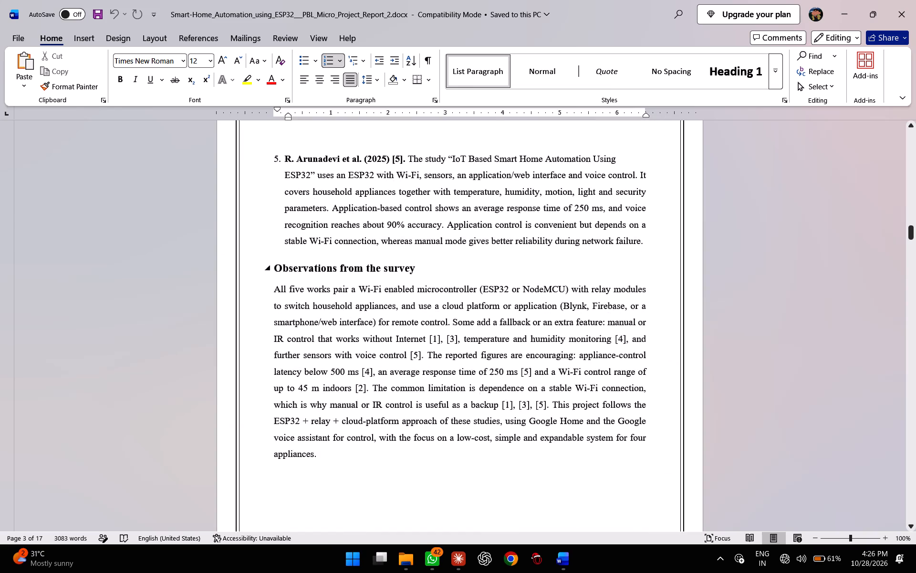
Examine the block diagram, circuit diagram and component specification tables up to the Google Home Platform section.
{"action": "scroll", "coordinate": [416, 252], "scroll_direction": "down", "scroll_amount": 6}
{"action": "scroll", "coordinate": [416, 252], "scroll_direction": "down", "scroll_amount": 18}
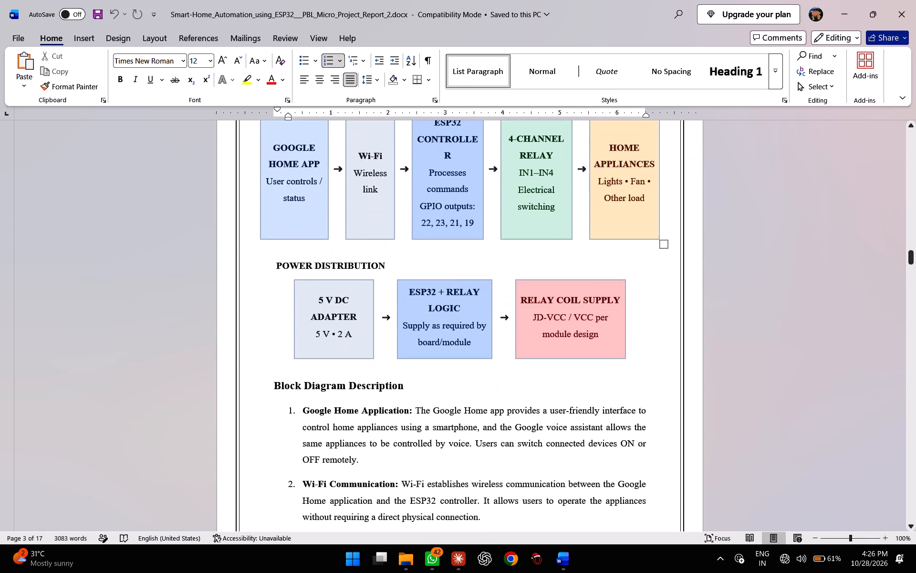
{"action": "scroll", "coordinate": [416, 252], "scroll_direction": "down", "scroll_amount": 15}
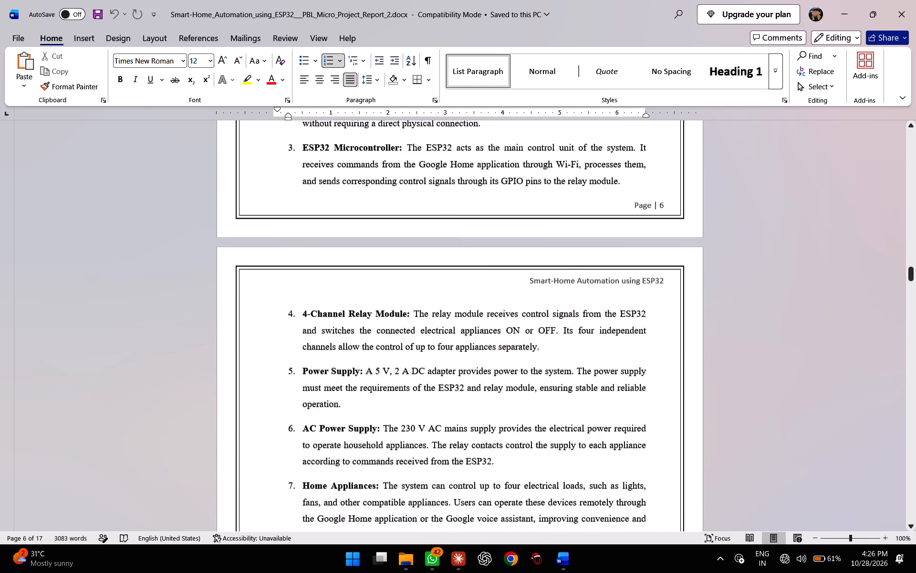
{"action": "scroll", "coordinate": [416, 252], "scroll_direction": "down", "scroll_amount": 20}
{"action": "scroll", "coordinate": [416, 252], "scroll_direction": "down", "scroll_amount": 17}
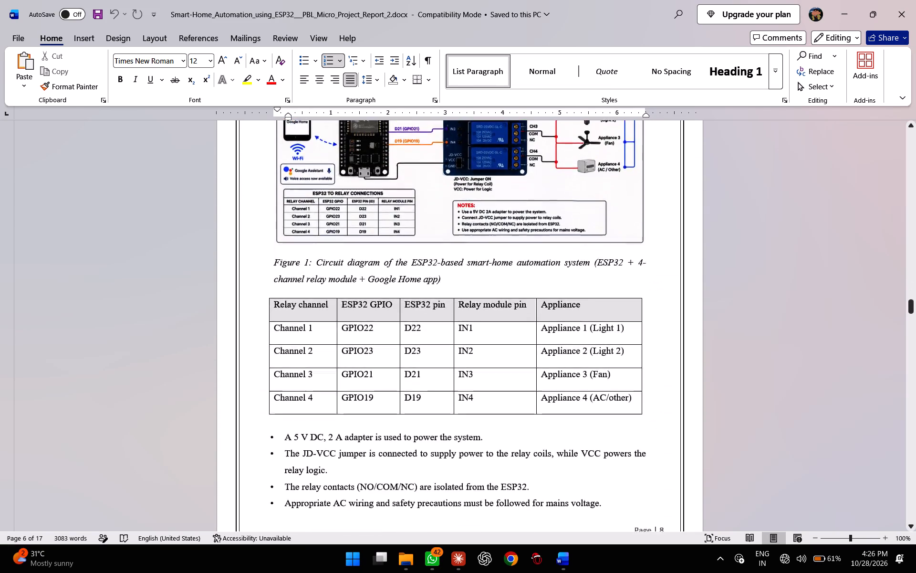
{"action": "scroll", "coordinate": [416, 252], "scroll_direction": "down", "scroll_amount": 20}
{"action": "scroll", "coordinate": [416, 252], "scroll_direction": "down", "scroll_amount": 20}
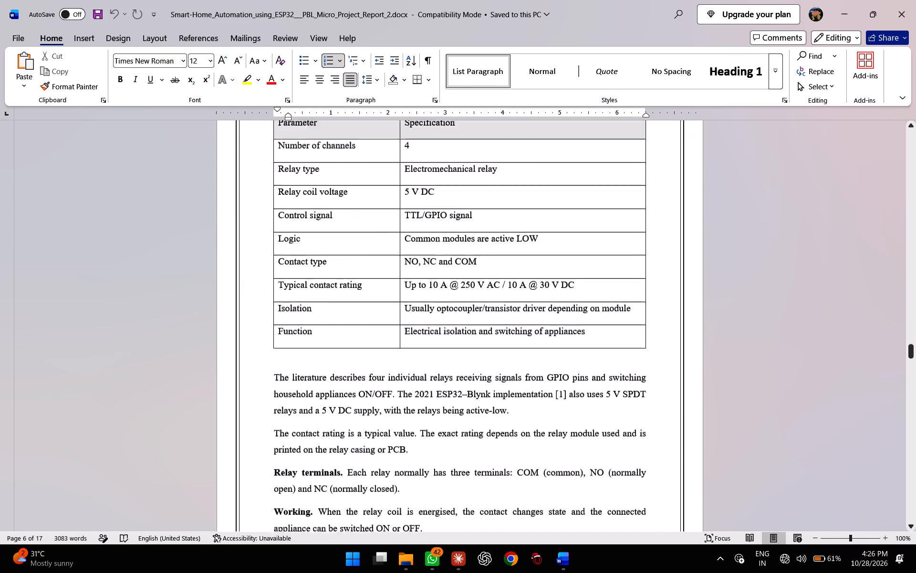
{"action": "scroll", "coordinate": [416, 252], "scroll_direction": "down", "scroll_amount": 13}
{"action": "scroll", "coordinate": [416, 252], "scroll_direction": "up", "scroll_amount": 1}
{"action": "scroll", "coordinate": [416, 252], "scroll_direction": "down", "scroll_amount": 14}
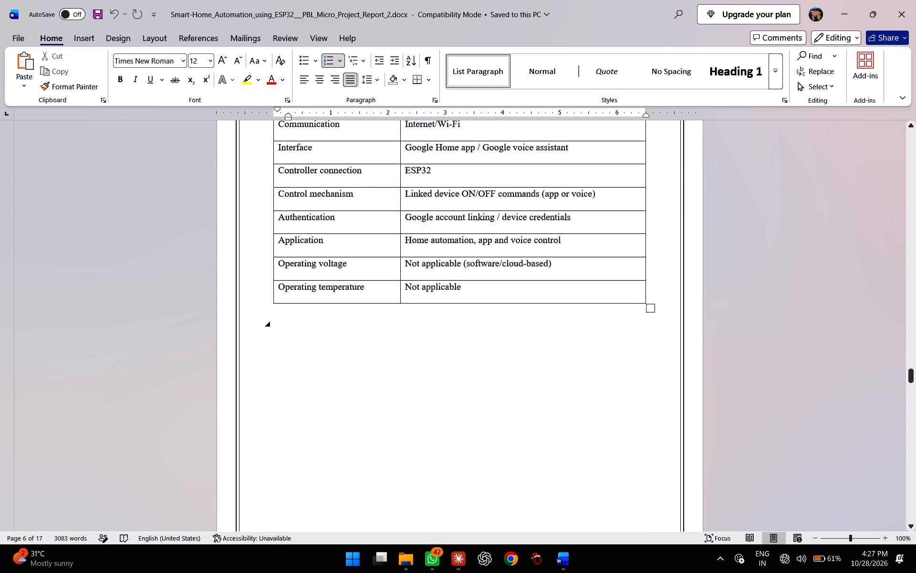
{"action": "scroll", "coordinate": [416, 252], "scroll_direction": "down", "scroll_amount": 4}
{"action": "scroll", "coordinate": [416, 252], "scroll_direction": "up", "scroll_amount": 18}
{"action": "scroll", "coordinate": [416, 252], "scroll_direction": "down", "scroll_amount": 2}
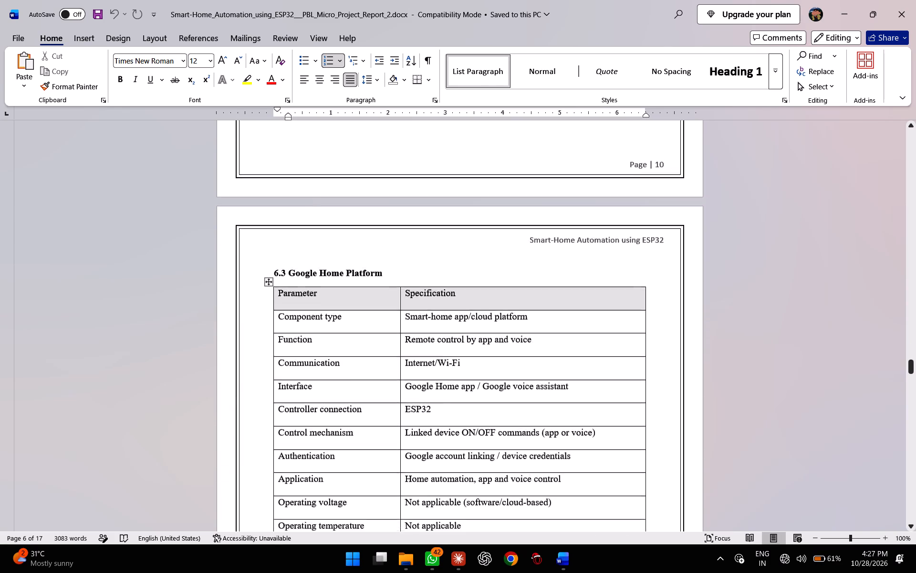
Examine the Simulation page and the PCB Artwork page with its design rules table.
{"action": "scroll", "coordinate": [416, 252], "scroll_direction": "down", "scroll_amount": 19}
{"action": "scroll", "coordinate": [416, 252], "scroll_direction": "down", "scroll_amount": 16}
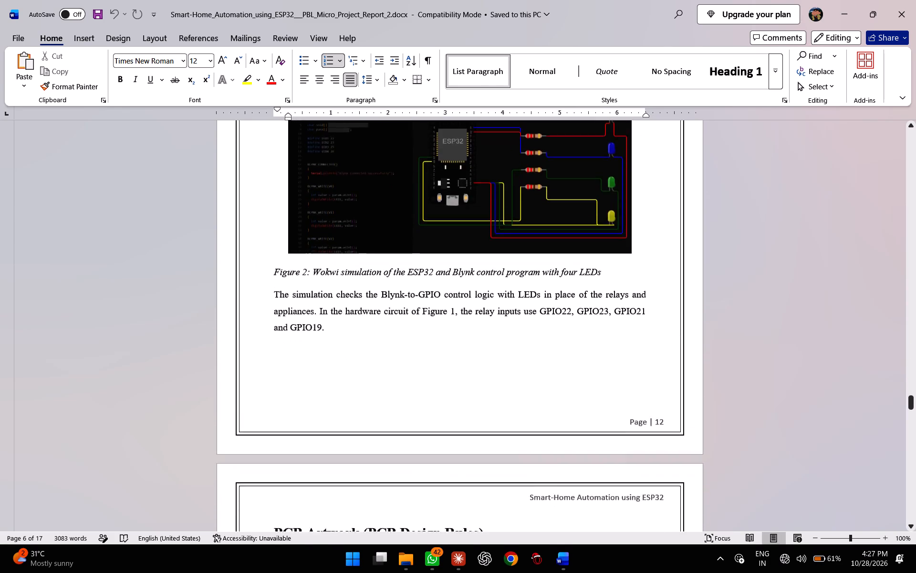
{"action": "scroll", "coordinate": [416, 252], "scroll_direction": "down", "scroll_amount": 13}
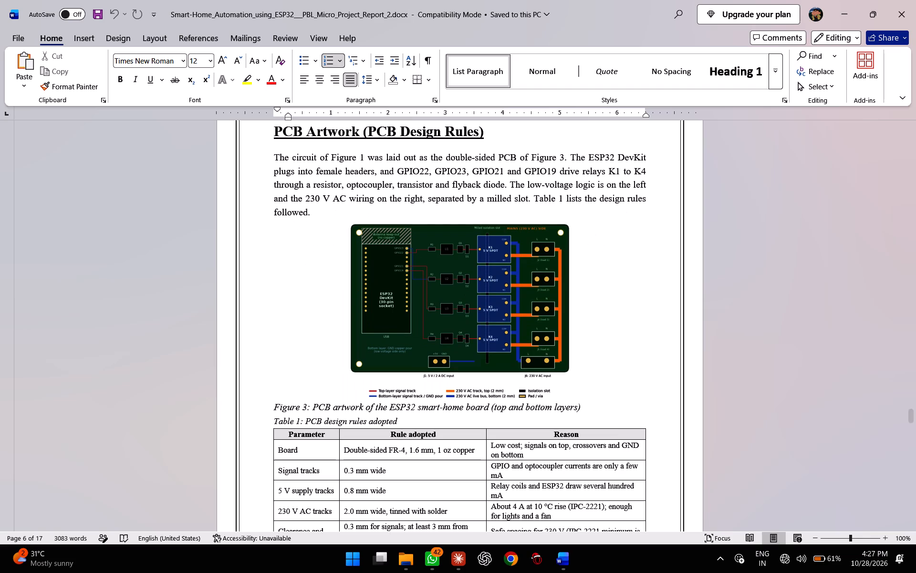
{"action": "scroll", "coordinate": [416, 252], "scroll_direction": "down", "scroll_amount": 5}
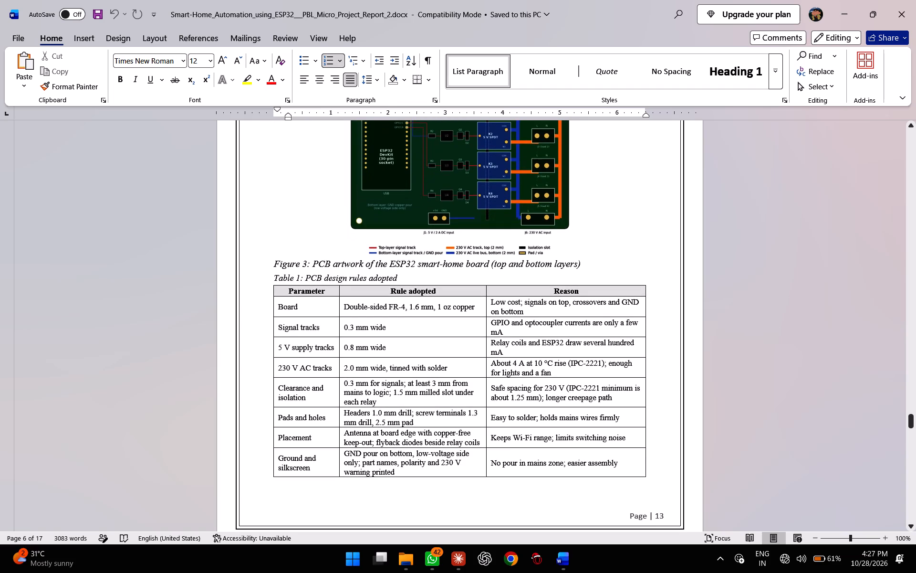
Select the Figure 3 PCB artwork picture above the design rules table.
{"action": "left_click", "coordinate": [431, 200]}
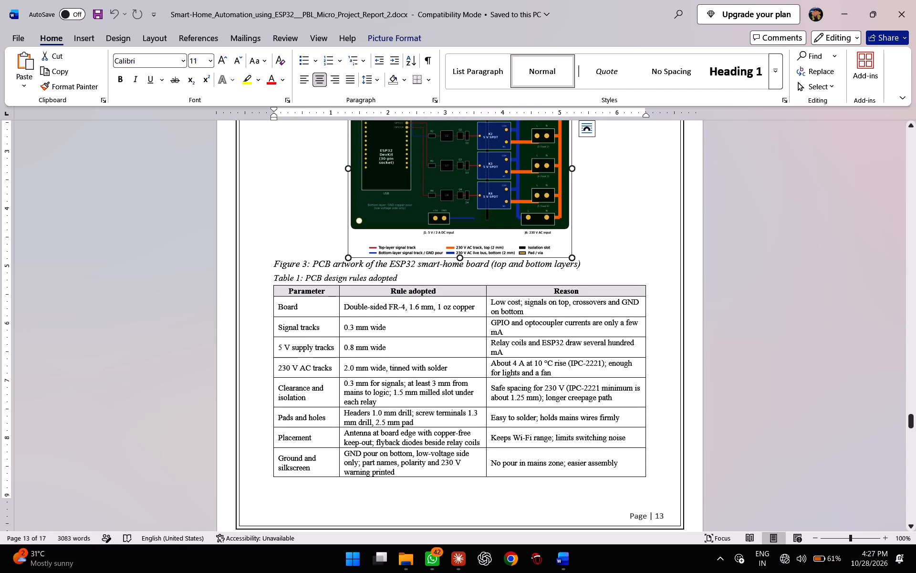
{"action": "left_click", "coordinate": [329, 231]}
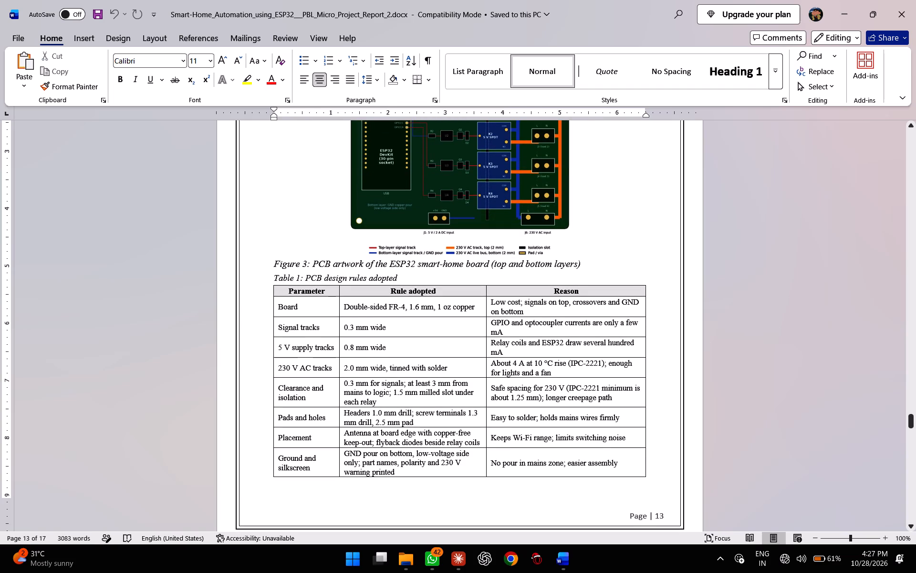
{"action": "left_click", "coordinate": [510, 238]}
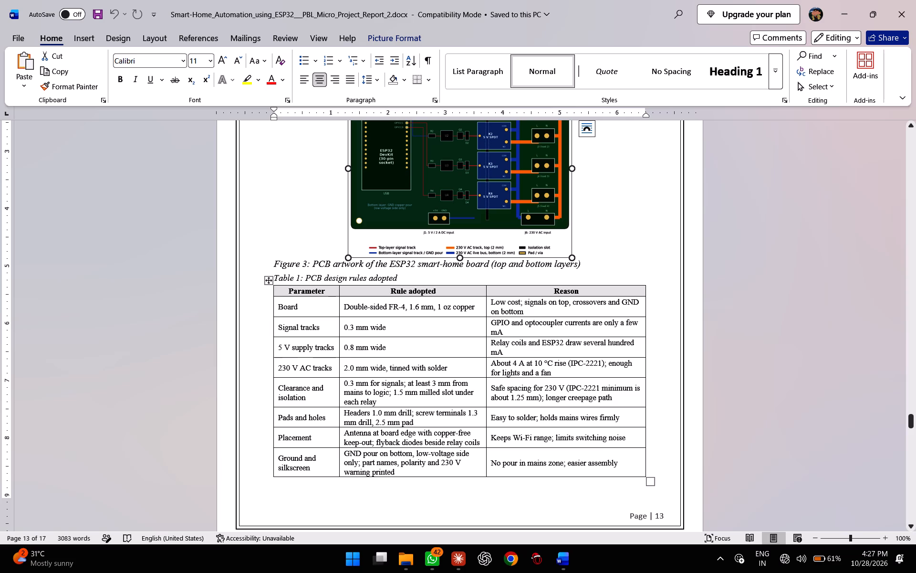
Check the list of available Wi-Fi networks.
{"action": "left_click", "coordinate": [786, 569]}
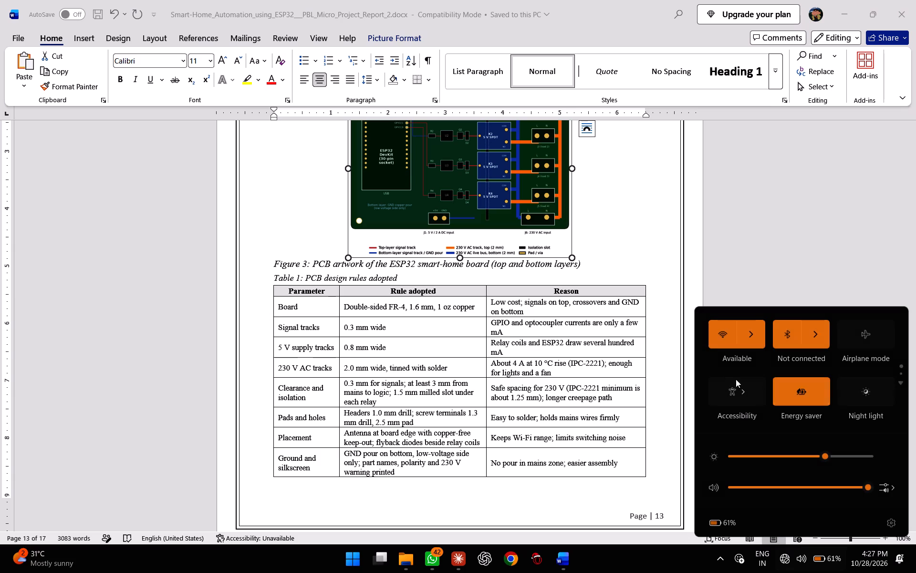
{"action": "left_click", "coordinate": [750, 341]}
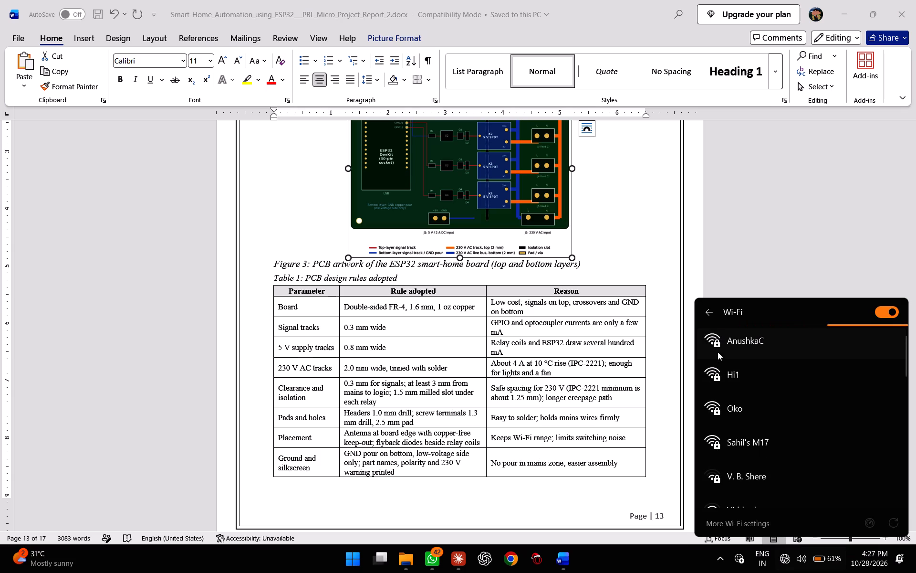
{"action": "left_click", "coordinate": [538, 215]}
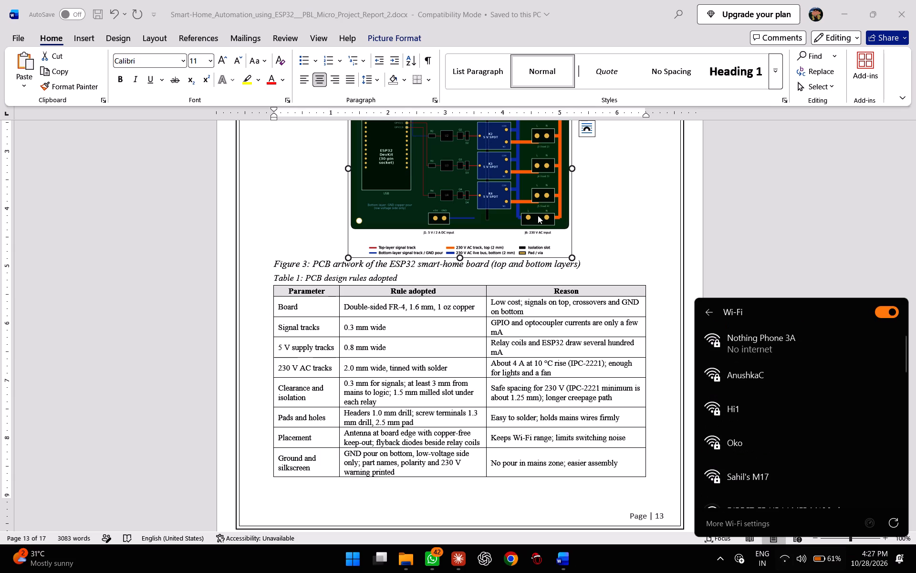
Crop the track legend off the bottom of the Figure 3 picture to a 2.64" height and add a blank line above it.
{"action": "left_click", "coordinate": [396, 41]}
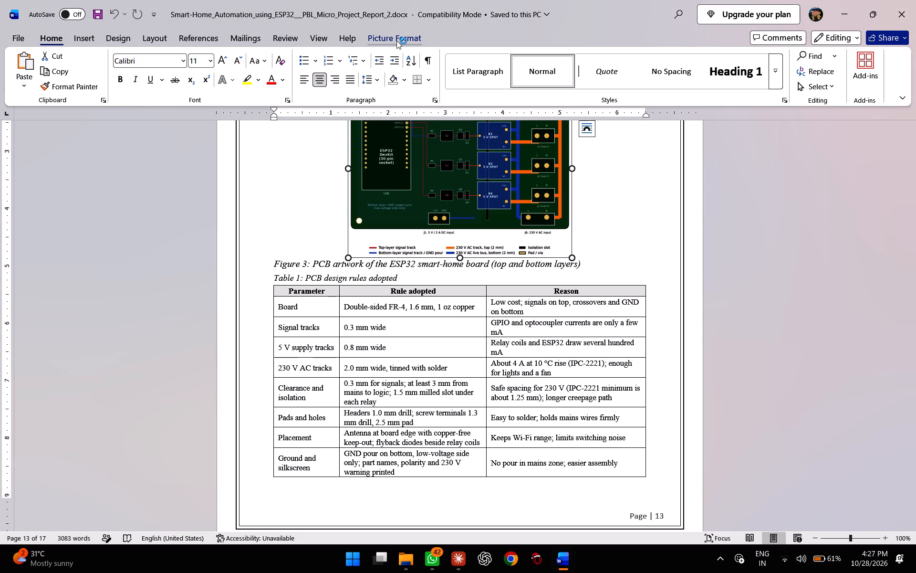
{"action": "left_click", "coordinate": [806, 64]}
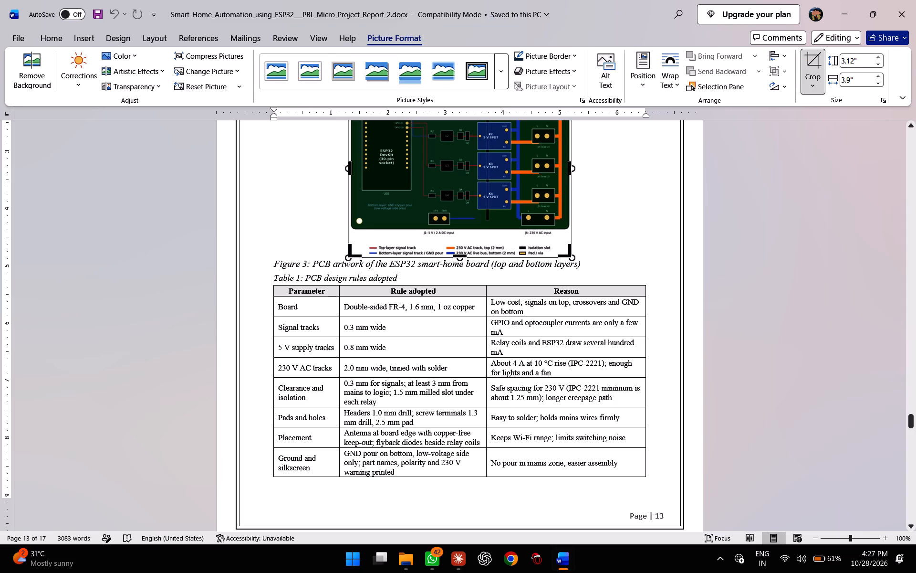
{"action": "left_click_drag", "start_coordinate": [461, 254], "coordinate": [462, 230]}
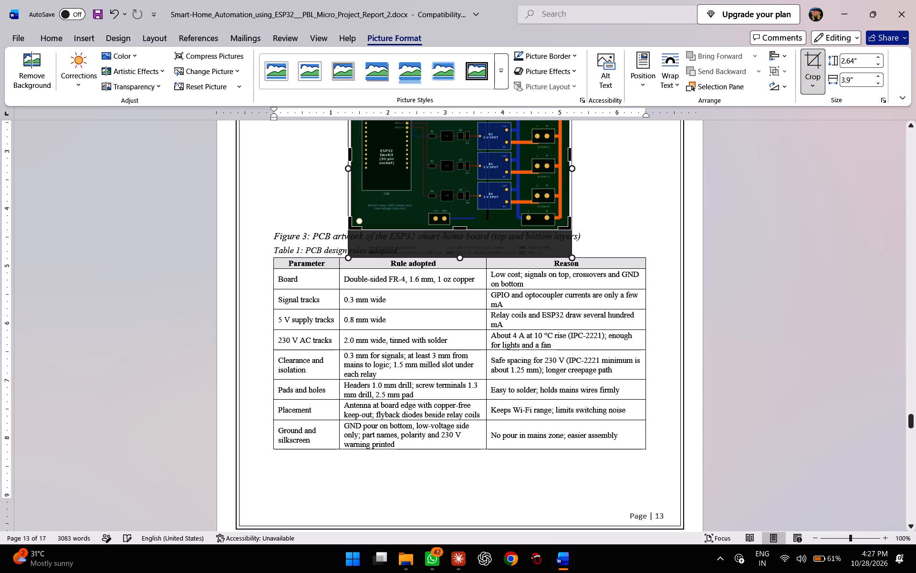
{"action": "scroll", "coordinate": [428, 325], "scroll_direction": "up", "scroll_amount": 5}
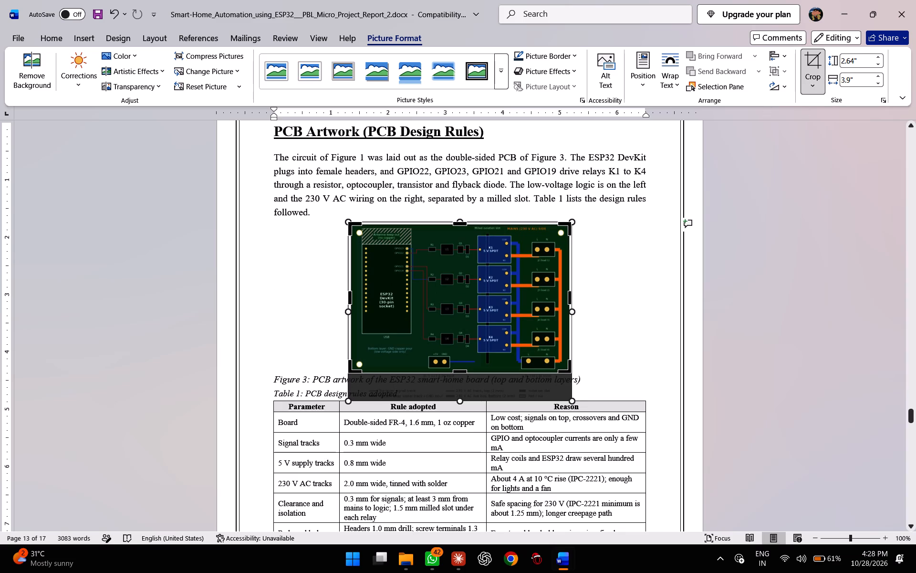
{"action": "key", "text": "Return"}
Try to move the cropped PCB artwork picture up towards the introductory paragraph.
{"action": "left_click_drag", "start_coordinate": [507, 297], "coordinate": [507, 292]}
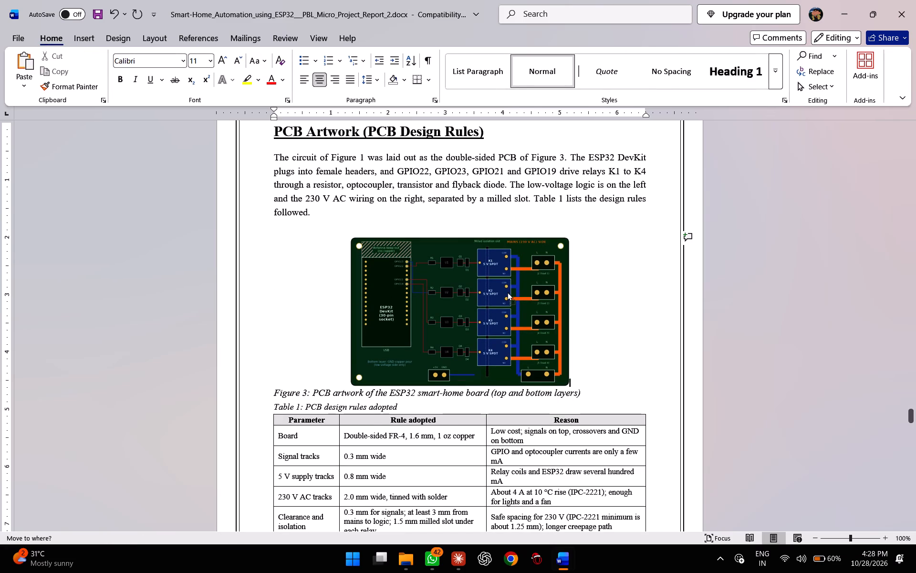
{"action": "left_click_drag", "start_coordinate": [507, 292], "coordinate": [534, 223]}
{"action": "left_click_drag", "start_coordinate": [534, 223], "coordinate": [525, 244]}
Set the PCB artwork picture's text wrapping to Top and Bottom and place it centred just below the introductory paragraph.
{"action": "left_click", "coordinate": [587, 247]}
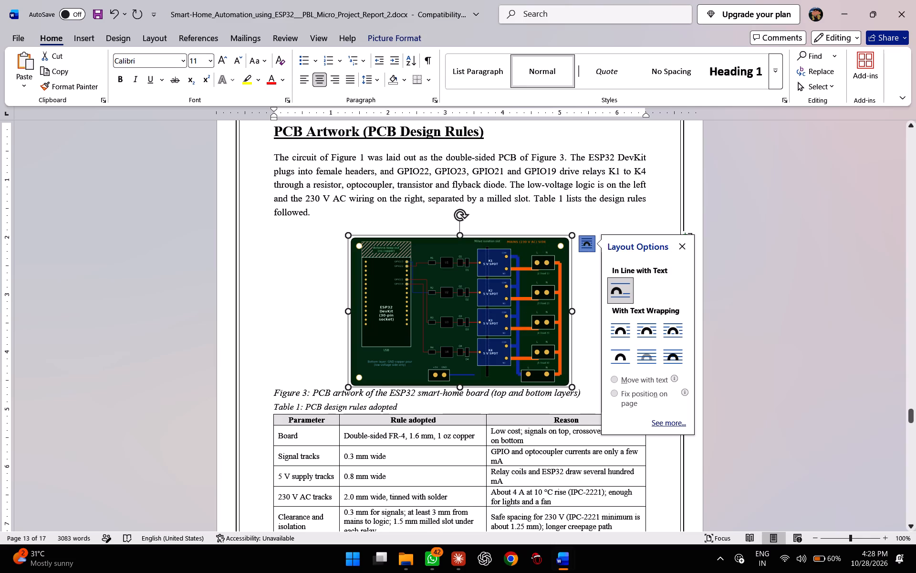
{"action": "left_click", "coordinate": [630, 357]}
{"action": "left_click_drag", "start_coordinate": [520, 316], "coordinate": [520, 306]}
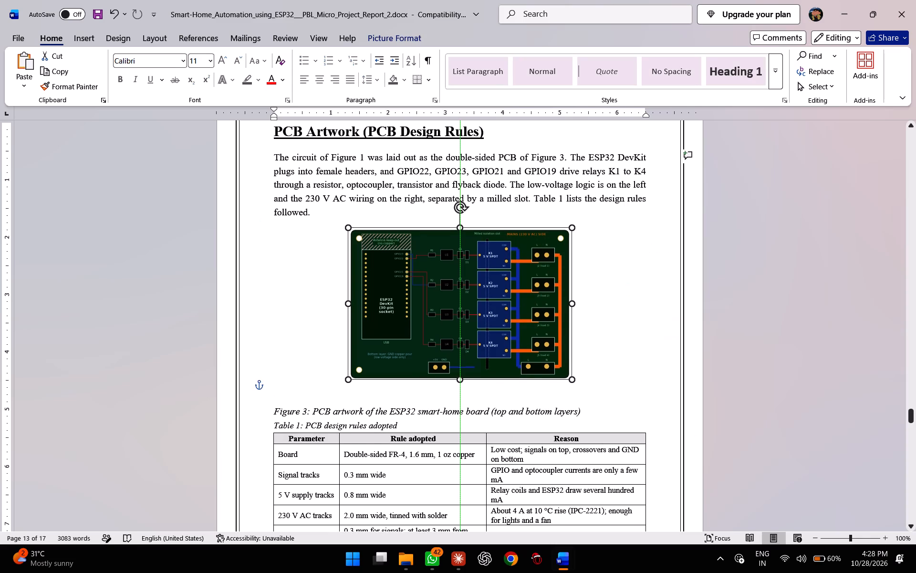
{"action": "left_click_drag", "start_coordinate": [520, 306], "coordinate": [522, 306]}
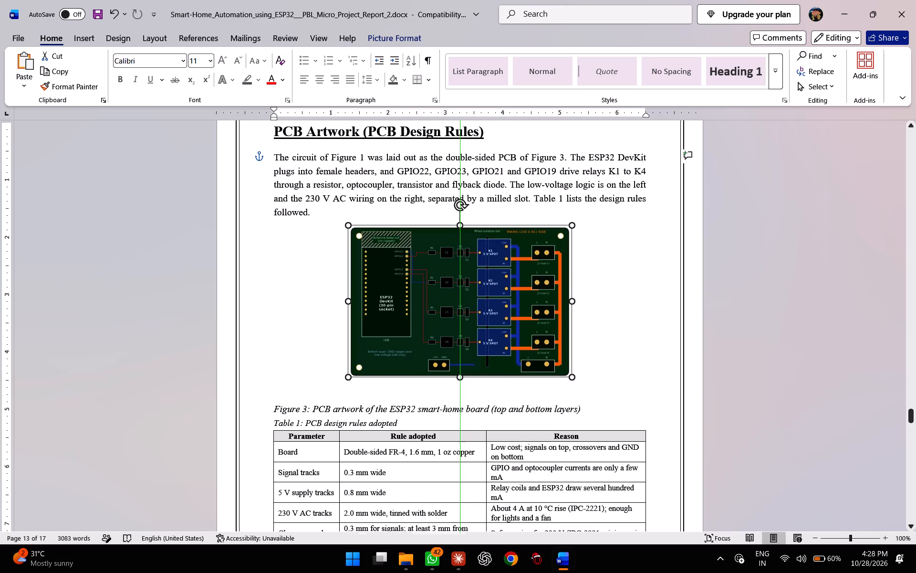
{"action": "left_click_drag", "start_coordinate": [522, 306], "coordinate": [522, 309]}
Remove the extra blank space between the PCB artwork picture and the Figure 3 caption.
{"action": "left_click", "coordinate": [417, 402]}
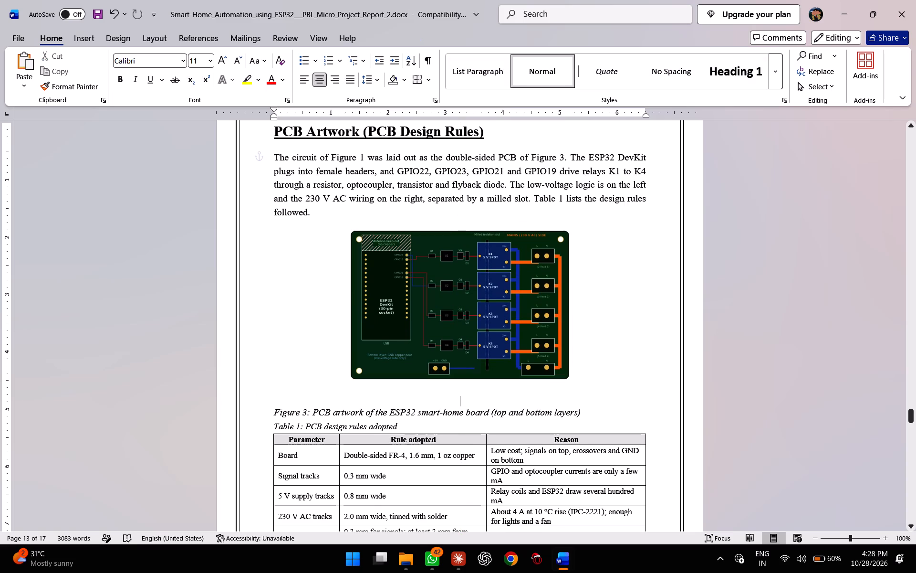
{"action": "key", "text": "BackSpace"}
{"action": "key", "text": "BackSpace"}
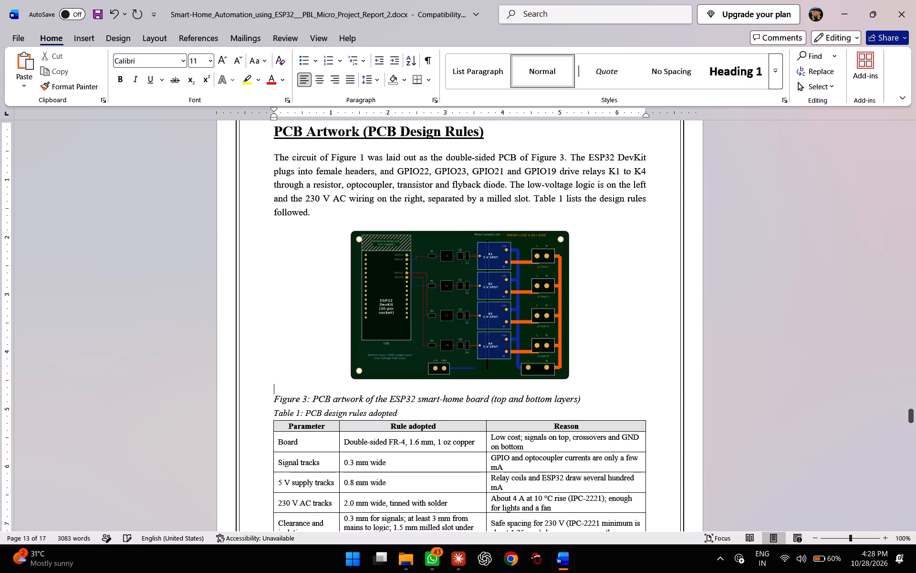
Check the layout of the PCB Artwork page, including the picture, its caption and the design rules table.
{"action": "scroll", "coordinate": [426, 382], "scroll_direction": "down", "scroll_amount": 1}
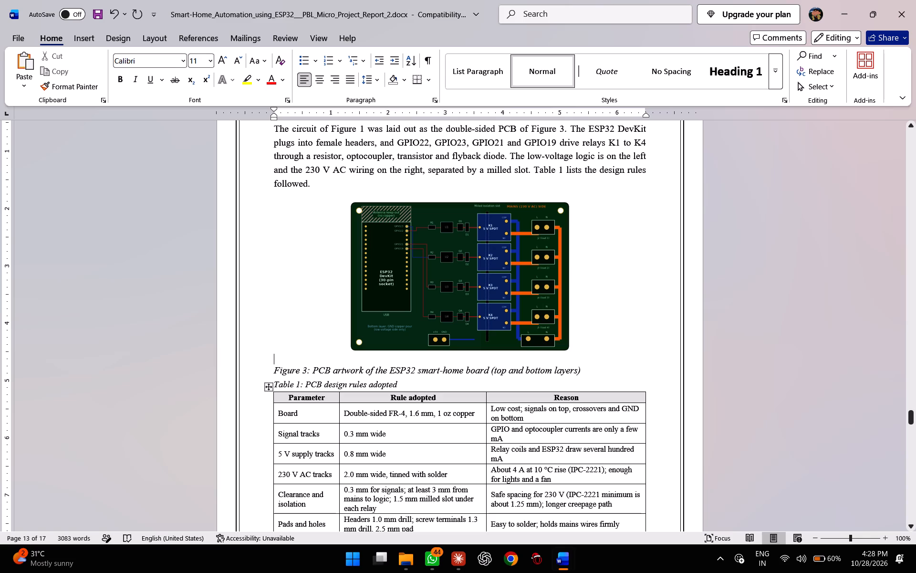
{"action": "left_click", "coordinate": [487, 321]}
{"action": "left_click", "coordinate": [487, 321]}
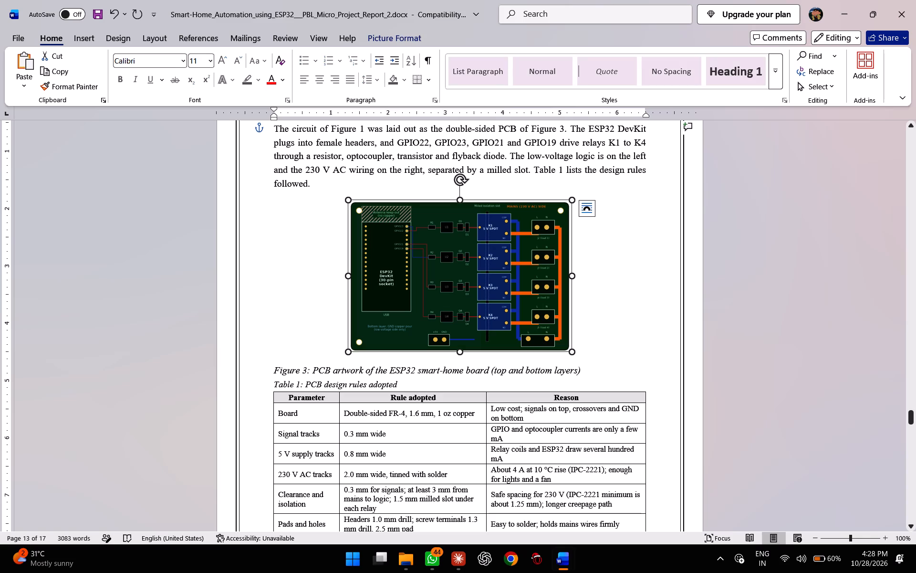
{"action": "left_click", "coordinate": [770, 321]}
{"action": "scroll", "coordinate": [662, 349], "scroll_direction": "down", "scroll_amount": 4}
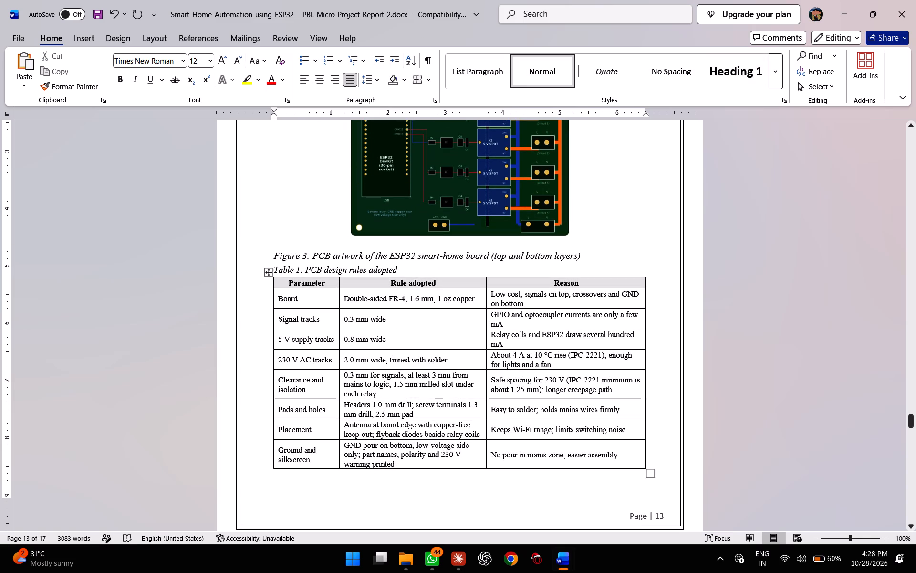
{"action": "scroll", "coordinate": [532, 335], "scroll_direction": "down", "scroll_amount": 5}
{"action": "scroll", "coordinate": [532, 335], "scroll_direction": "up", "scroll_amount": 4}
Read through the Testing Procedure and Test Results sections, including the test summary table and observations.
{"action": "scroll", "coordinate": [532, 335], "scroll_direction": "down", "scroll_amount": 19}
{"action": "scroll", "coordinate": [532, 335], "scroll_direction": "down", "scroll_amount": 14}
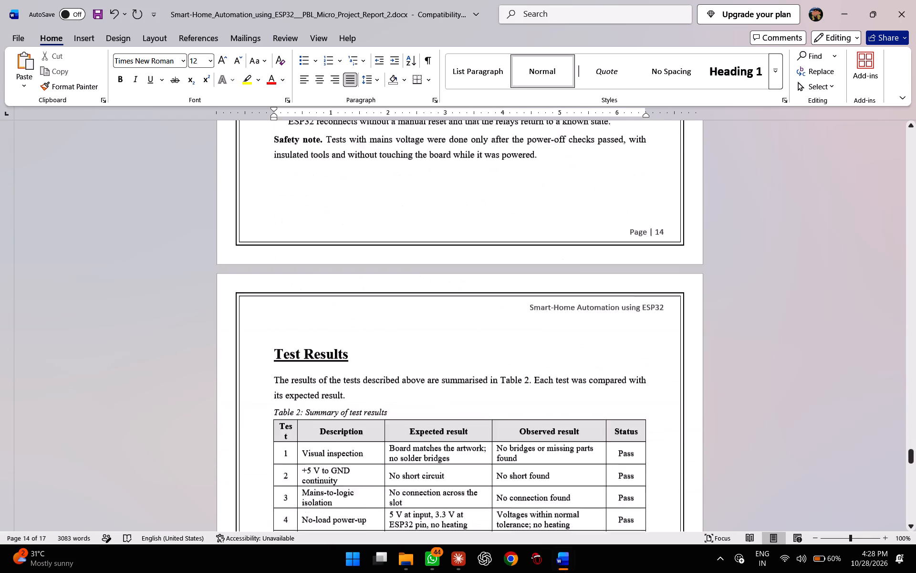
{"action": "scroll", "coordinate": [532, 335], "scroll_direction": "down", "scroll_amount": 11}
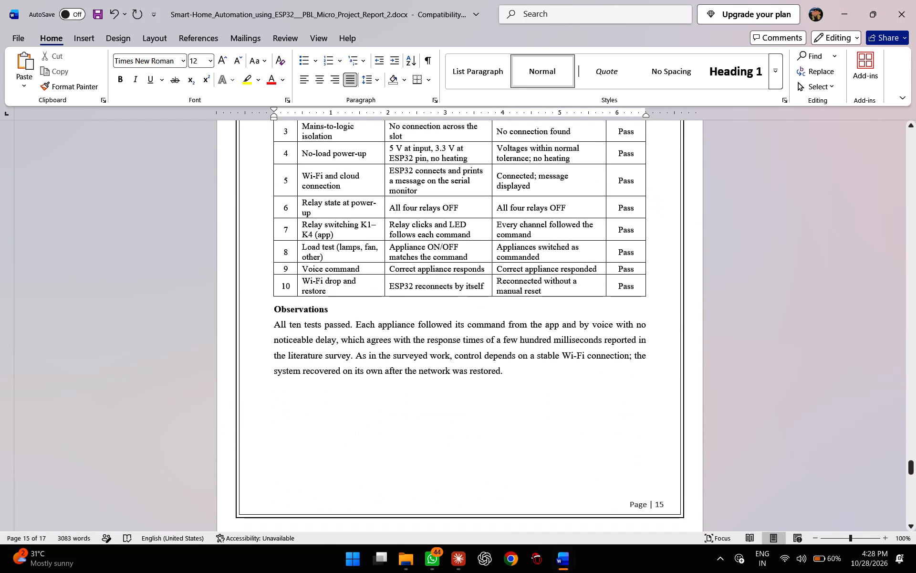
{"action": "scroll", "coordinate": [532, 335], "scroll_direction": "up", "scroll_amount": 6}
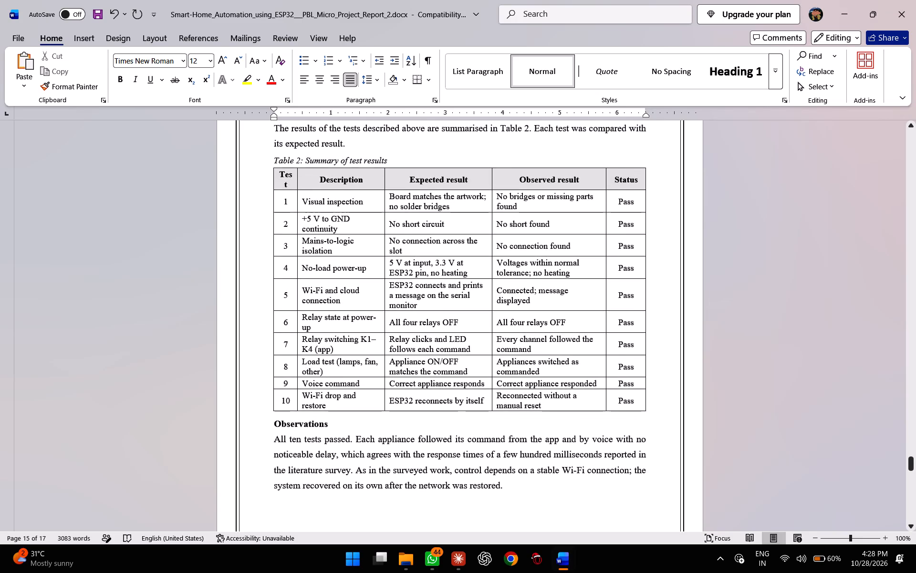
{"action": "scroll", "coordinate": [532, 335], "scroll_direction": "up", "scroll_amount": 3}
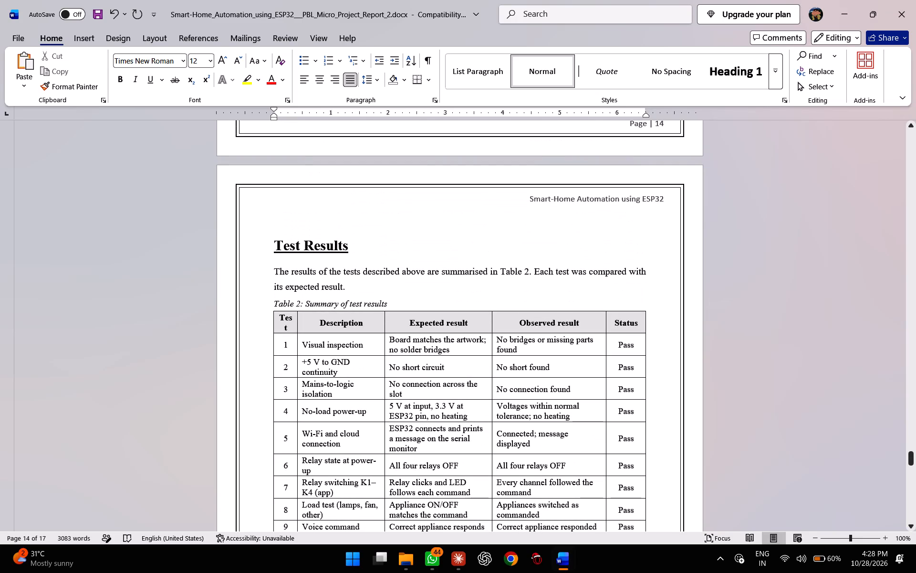
{"action": "scroll", "coordinate": [532, 335], "scroll_direction": "up", "scroll_amount": 14}
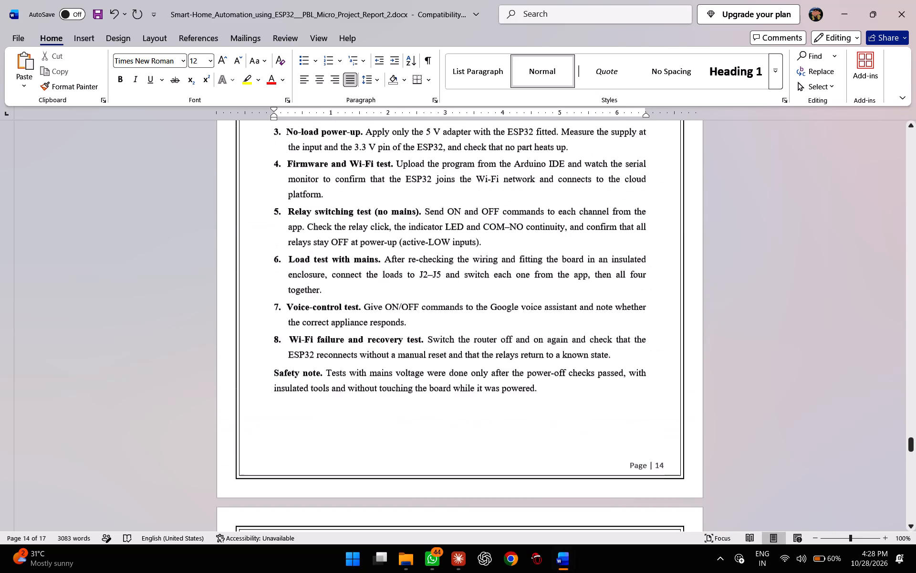
{"action": "scroll", "coordinate": [532, 335], "scroll_direction": "up", "scroll_amount": 5}
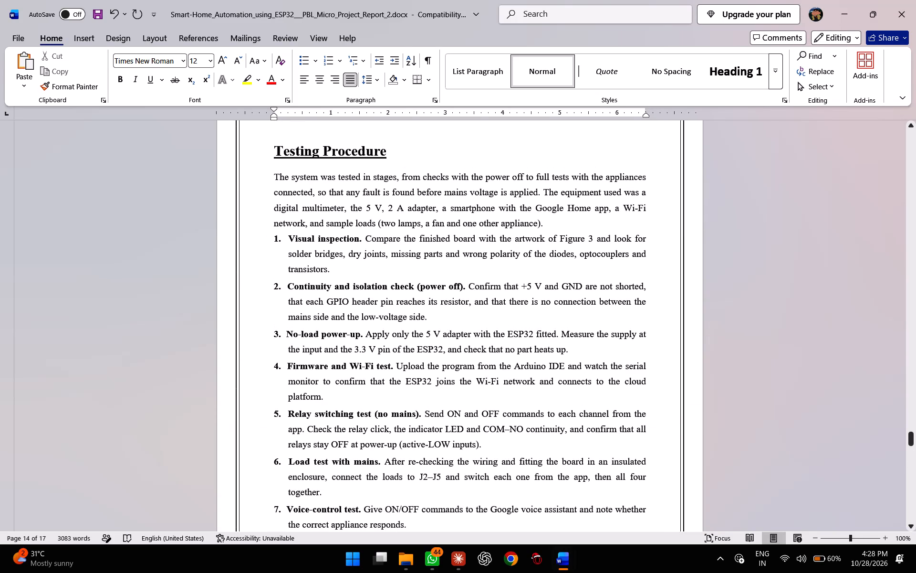
Read through the Test Results, Conclusion, Future Scope and References pages, checking the text and the page layout.
{"action": "scroll", "coordinate": [532, 335], "scroll_direction": "down", "scroll_amount": 14}
{"action": "scroll", "coordinate": [532, 335], "scroll_direction": "down", "scroll_amount": 7}
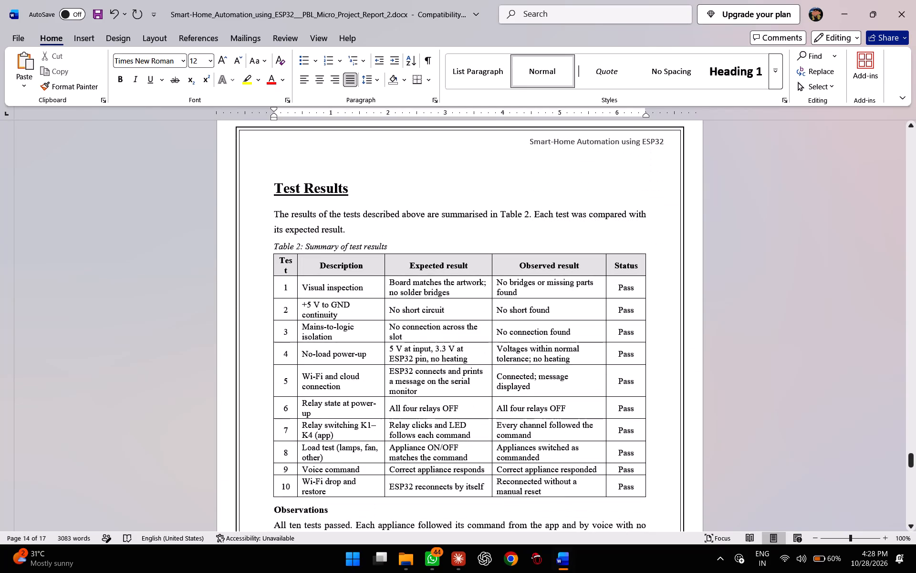
{"action": "scroll", "coordinate": [532, 335], "scroll_direction": "down", "scroll_amount": 10}
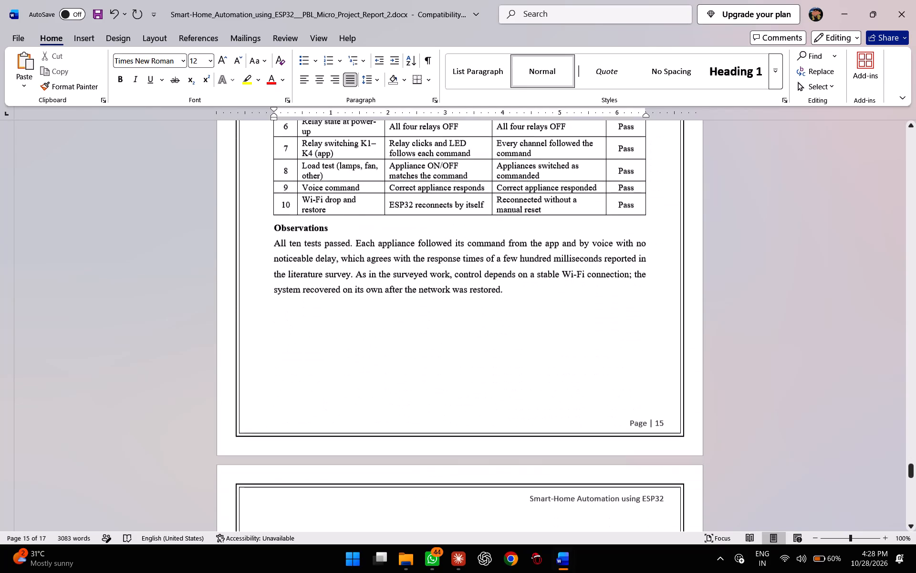
{"action": "scroll", "coordinate": [532, 335], "scroll_direction": "down", "scroll_amount": 7}
{"action": "scroll", "coordinate": [532, 335], "scroll_direction": "up", "scroll_amount": 5}
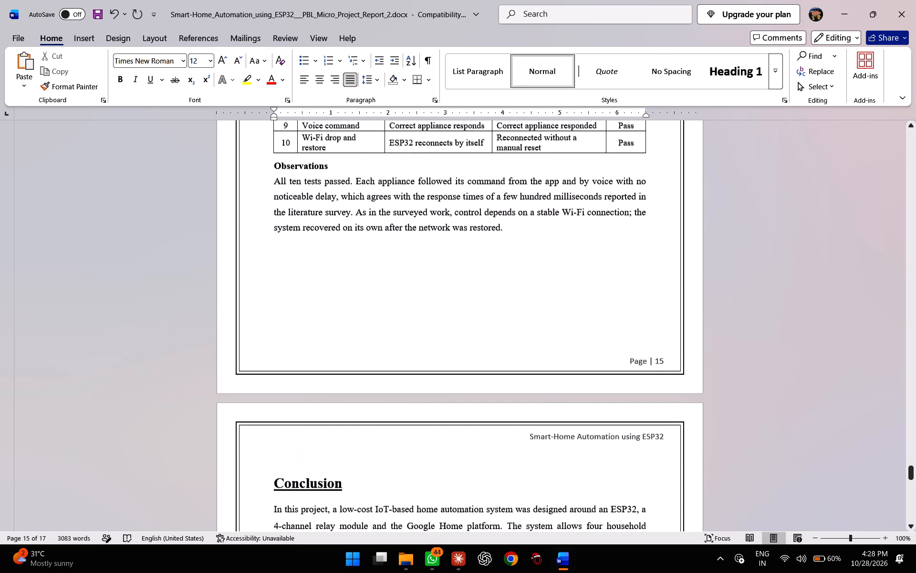
{"action": "scroll", "coordinate": [532, 335], "scroll_direction": "down", "scroll_amount": 20}
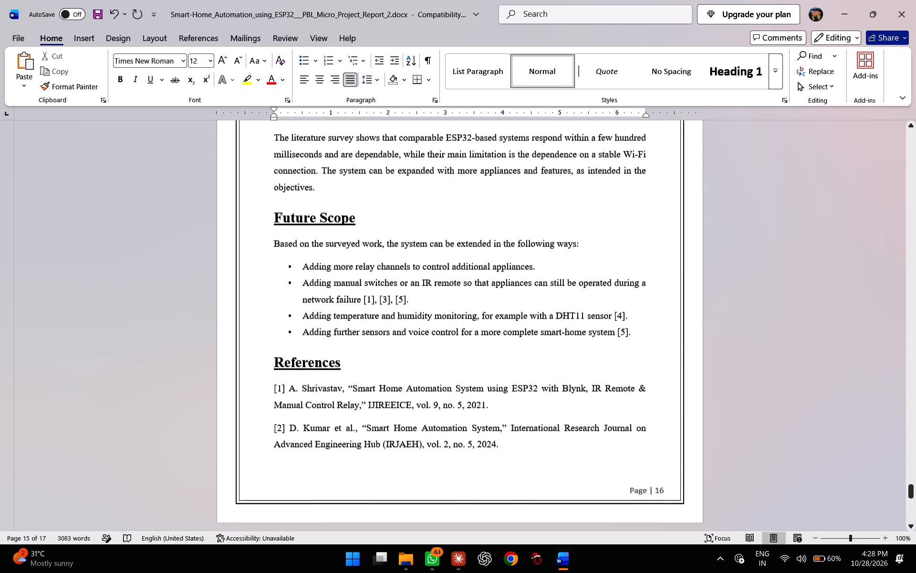
{"action": "scroll", "coordinate": [532, 335], "scroll_direction": "down", "scroll_amount": 10}
{"action": "scroll", "coordinate": [532, 335], "scroll_direction": "up", "scroll_amount": 5}
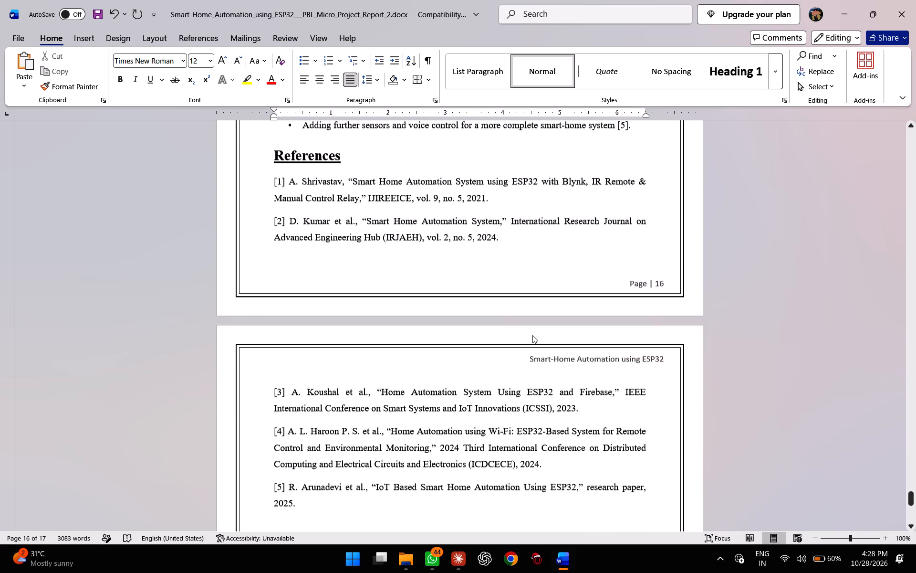
{"action": "scroll", "coordinate": [532, 335], "scroll_direction": "up", "scroll_amount": 18}
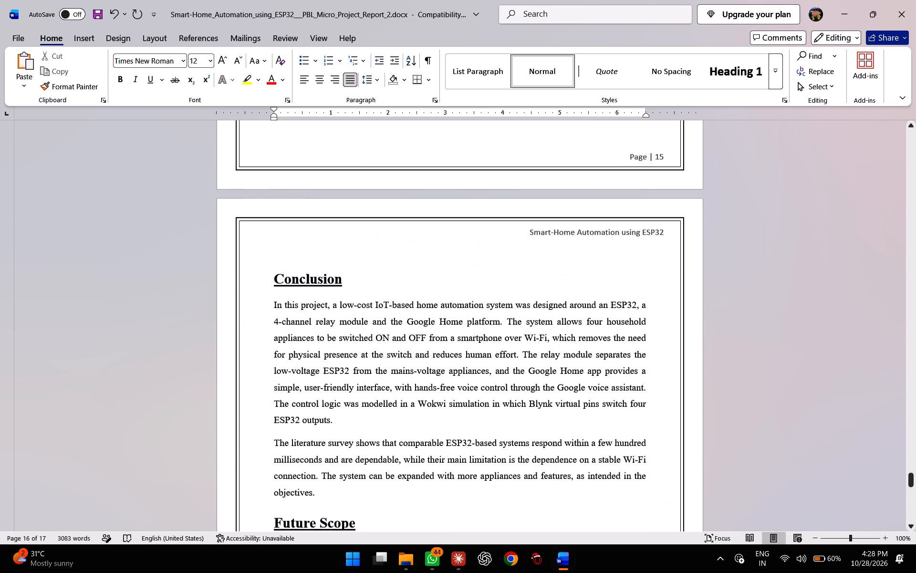
{"action": "scroll", "coordinate": [532, 335], "scroll_direction": "up", "scroll_amount": 4}
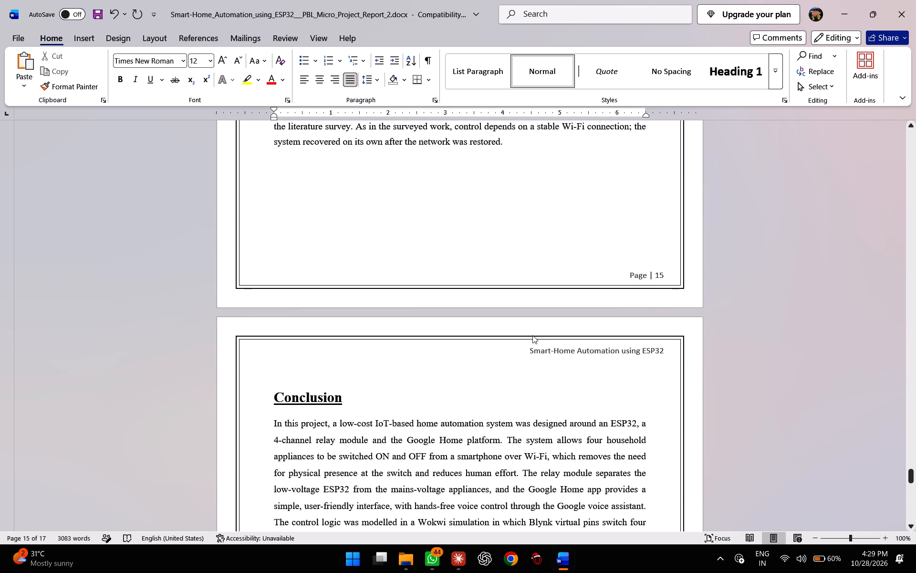
{"action": "left_click", "coordinate": [510, 383]}
{"action": "left_click", "coordinate": [507, 365]}
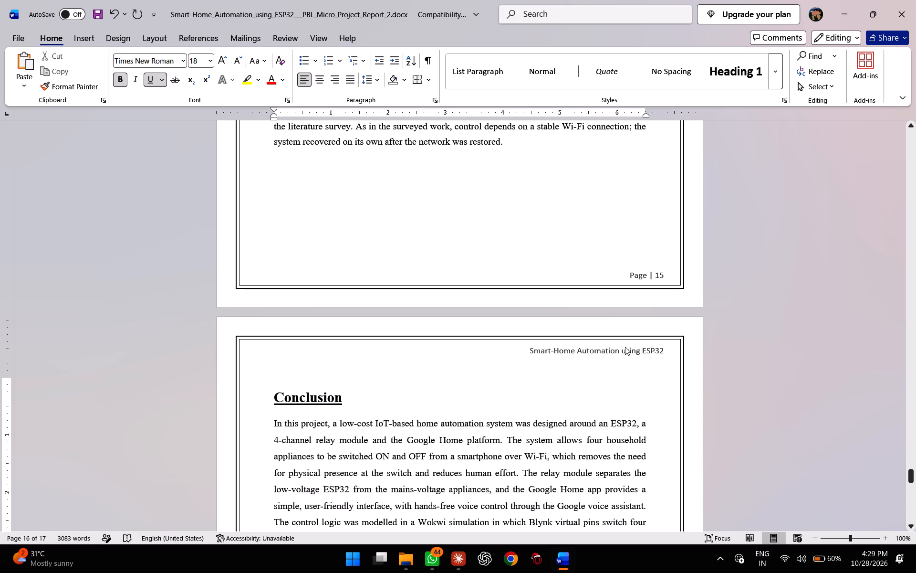
Look back over the report pages from the Test Results up to the Circuit Diagram section.
{"action": "scroll", "coordinate": [625, 346], "scroll_direction": "up", "scroll_amount": 6}
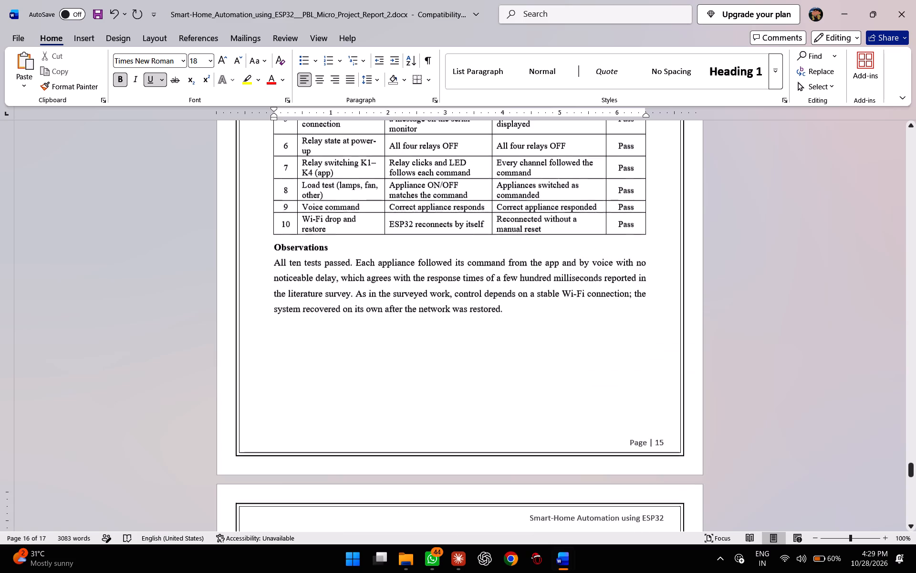
{"action": "scroll", "coordinate": [625, 346], "scroll_direction": "up", "scroll_amount": 20}
{"action": "scroll", "coordinate": [625, 346], "scroll_direction": "up", "scroll_amount": 13}
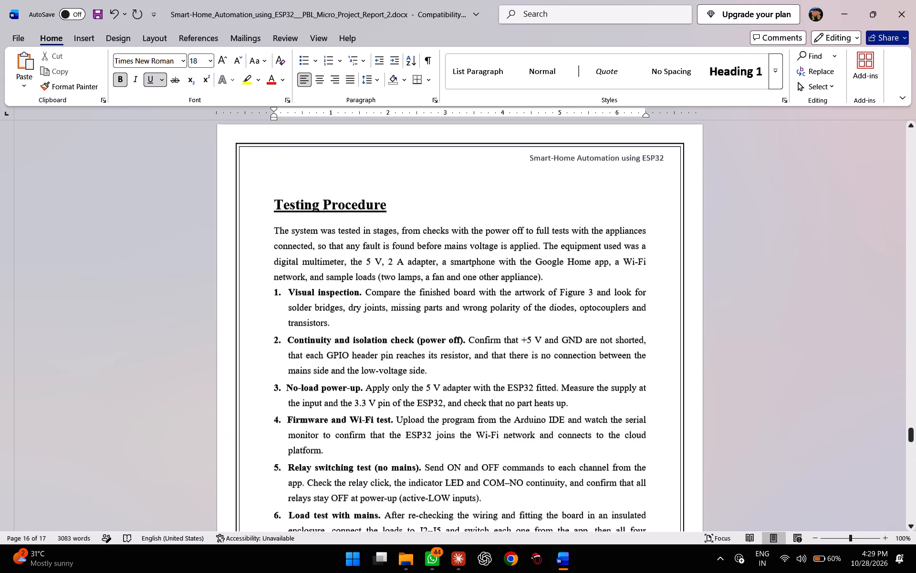
{"action": "scroll", "coordinate": [625, 346], "scroll_direction": "up", "scroll_amount": 10}
{"action": "scroll", "coordinate": [625, 346], "scroll_direction": "down", "scroll_amount": 1}
{"action": "scroll", "coordinate": [625, 346], "scroll_direction": "up", "scroll_amount": 16}
{"action": "scroll", "coordinate": [625, 346], "scroll_direction": "down", "scroll_amount": 1}
{"action": "scroll", "coordinate": [625, 346], "scroll_direction": "up", "scroll_amount": 7}
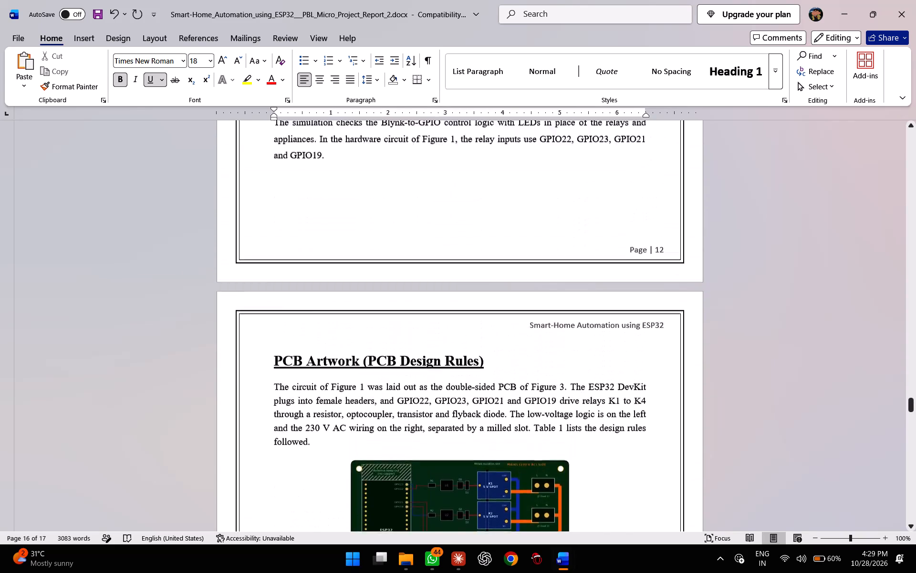
{"action": "scroll", "coordinate": [625, 346], "scroll_direction": "up", "scroll_amount": 20}
{"action": "scroll", "coordinate": [625, 346], "scroll_direction": "up", "scroll_amount": 12}
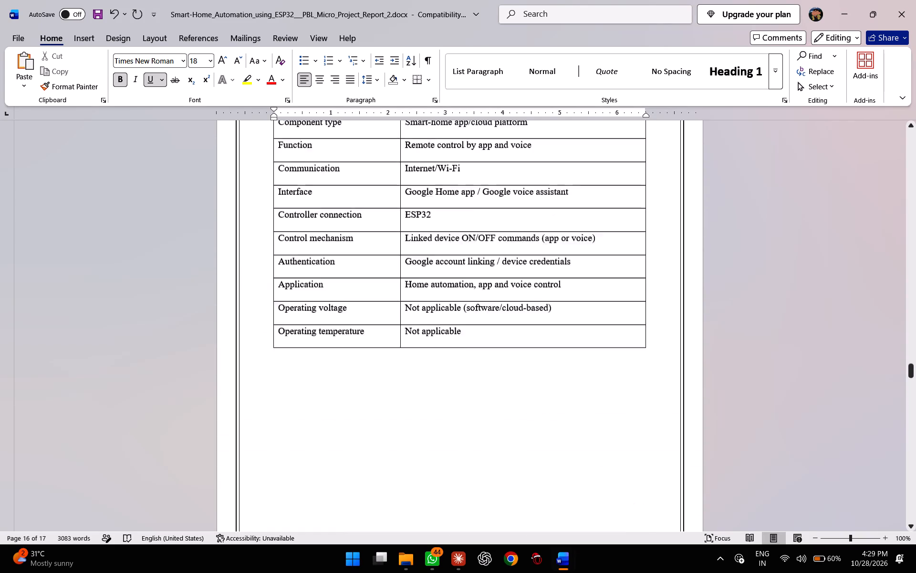
{"action": "scroll", "coordinate": [625, 346], "scroll_direction": "up", "scroll_amount": 6}
{"action": "scroll", "coordinate": [625, 346], "scroll_direction": "up", "scroll_amount": 20}
{"action": "scroll", "coordinate": [625, 346], "scroll_direction": "up", "scroll_amount": 7}
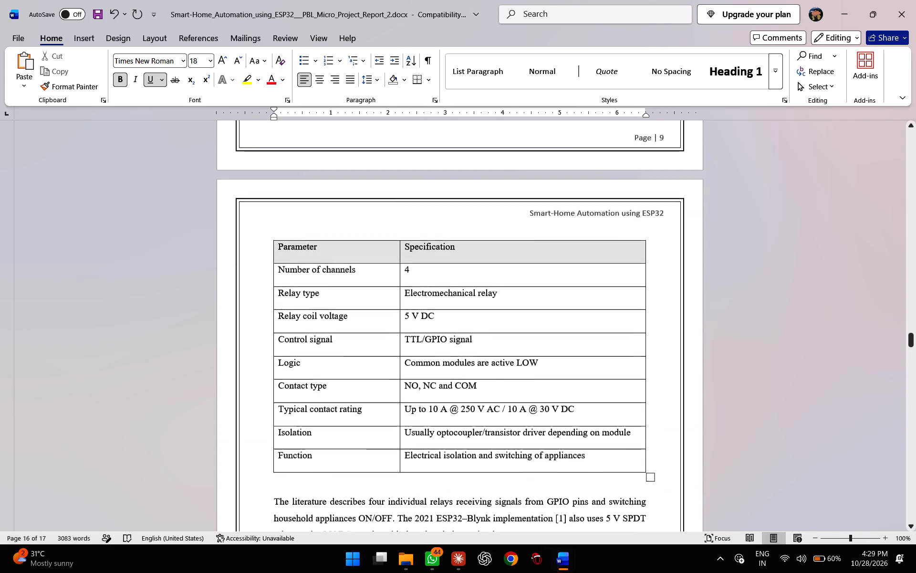
{"action": "scroll", "coordinate": [625, 346], "scroll_direction": "up", "scroll_amount": 20}
{"action": "scroll", "coordinate": [625, 346], "scroll_direction": "up", "scroll_amount": 13}
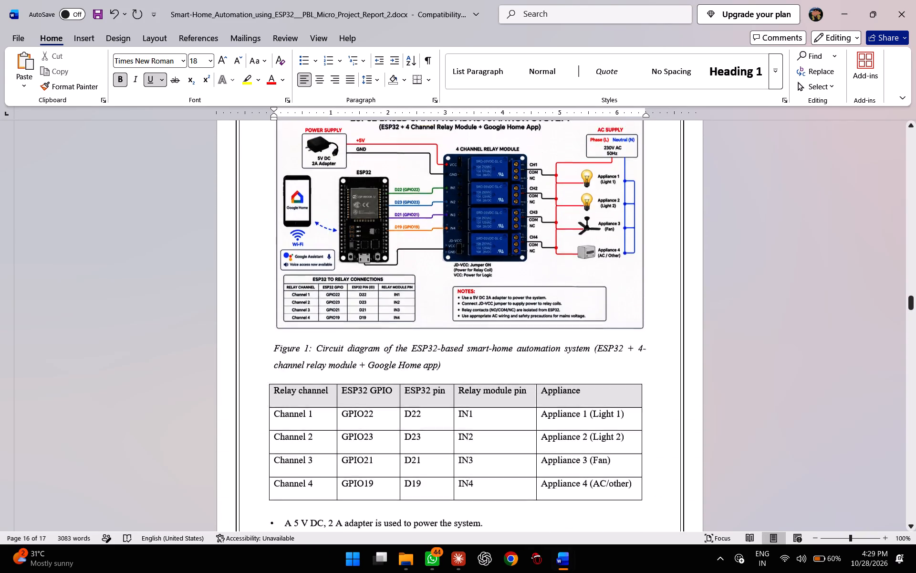
With several pages in view, select the Index, Introduction, Literature Survey, Block Diagram and Circuit Diagram headings together.
{"action": "scroll", "coordinate": [625, 346], "scroll_direction": "down", "scroll_amount": 6, "text": "ctrl"}
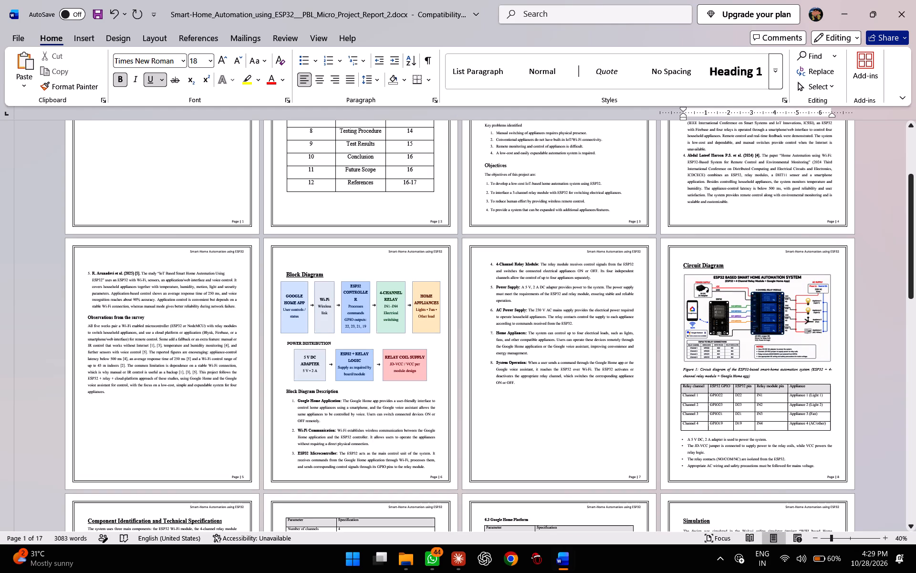
{"action": "scroll", "coordinate": [548, 351], "scroll_direction": "up", "scroll_amount": 18}
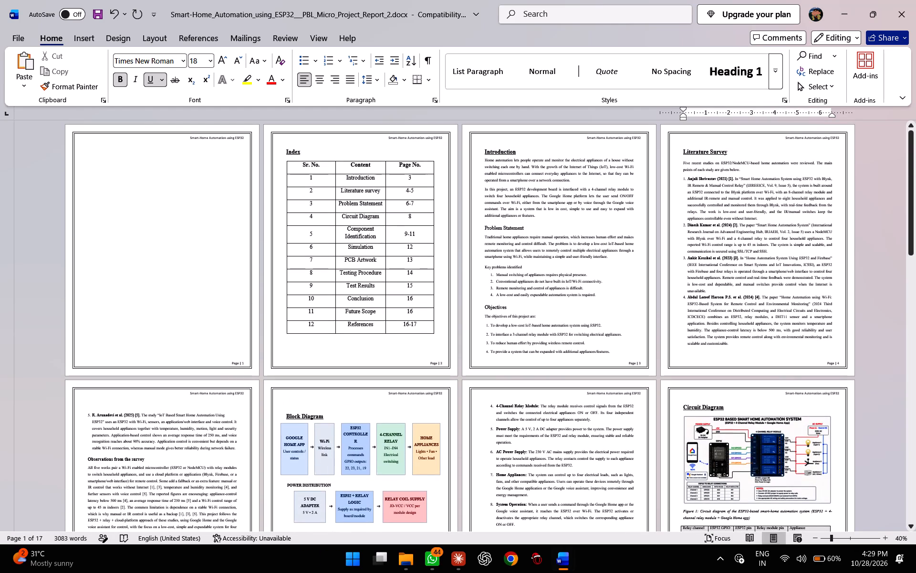
{"action": "double_click", "coordinate": [291, 152]}
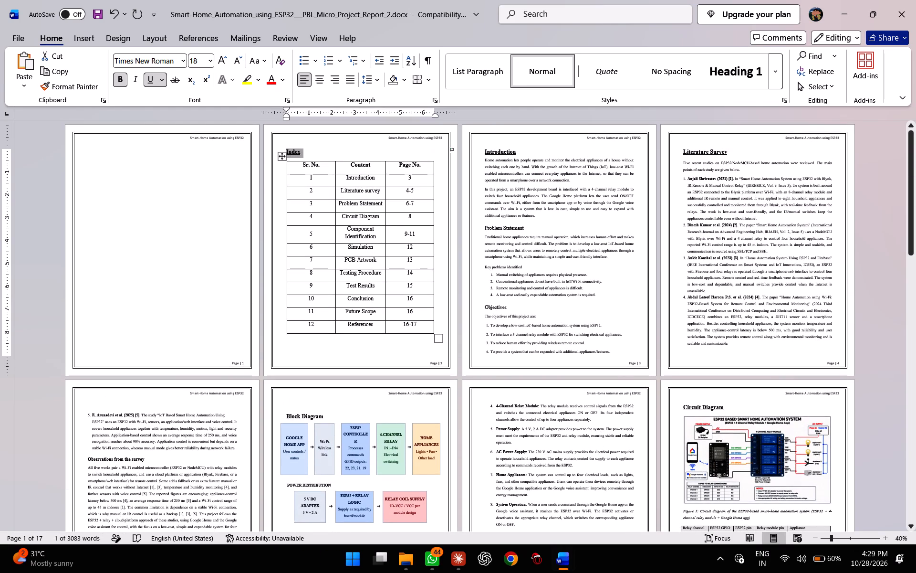
{"action": "double_click", "coordinate": [491, 150], "text": "ctrl"}
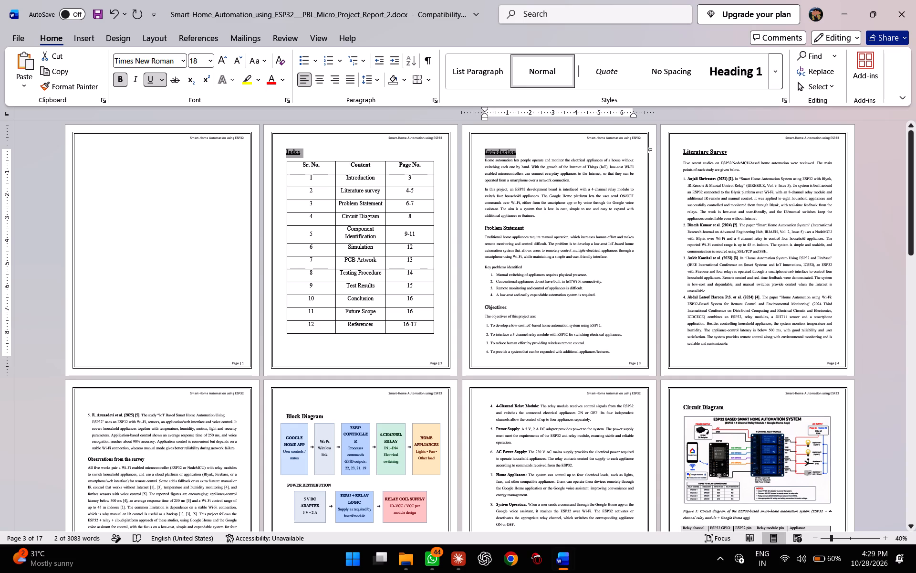
{"action": "double_click", "coordinate": [697, 150], "text": "ctrl"}
{"action": "double_click", "coordinate": [716, 151], "text": "ctrl"}
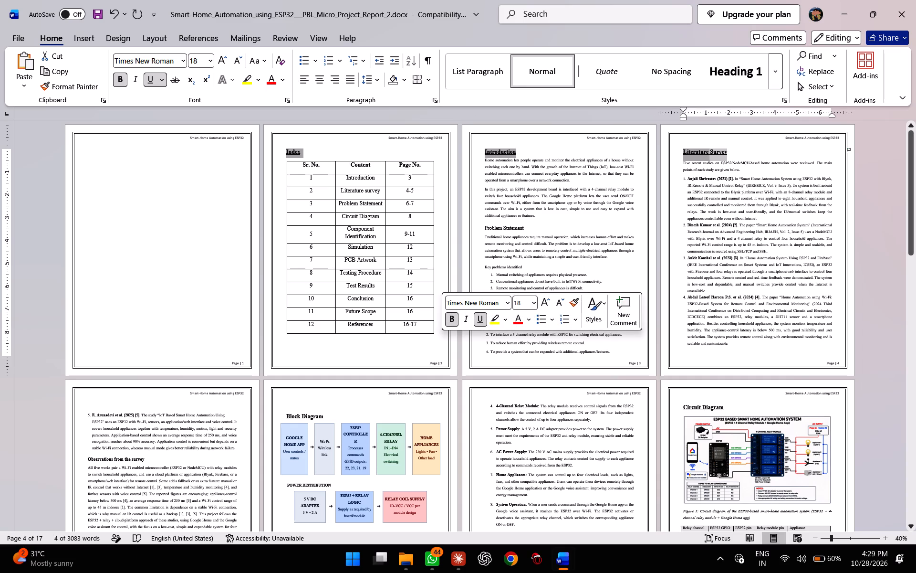
{"action": "left_click_drag", "start_coordinate": [286, 416], "coordinate": [287, 416], "text": "ctrl"}
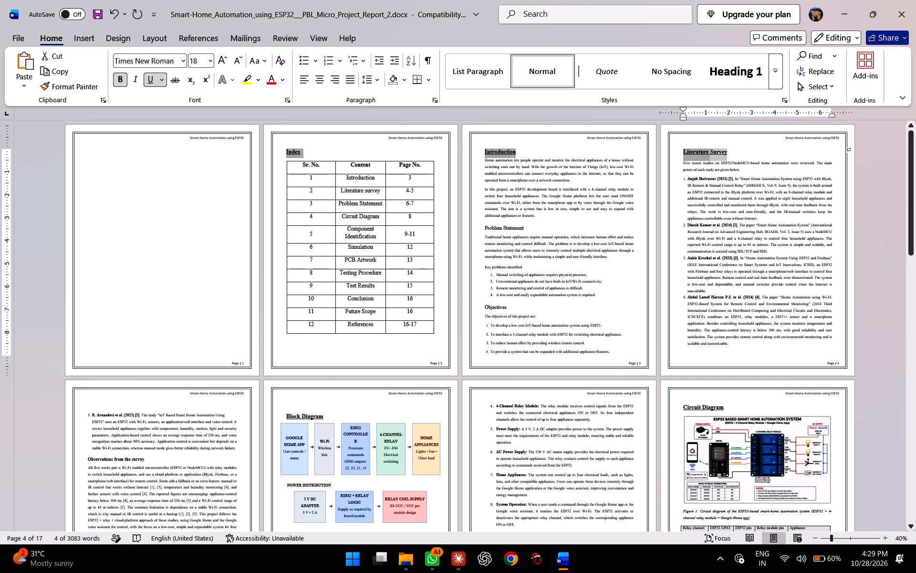
{"action": "left_click_drag", "start_coordinate": [287, 416], "coordinate": [322, 417], "text": "ctrl"}
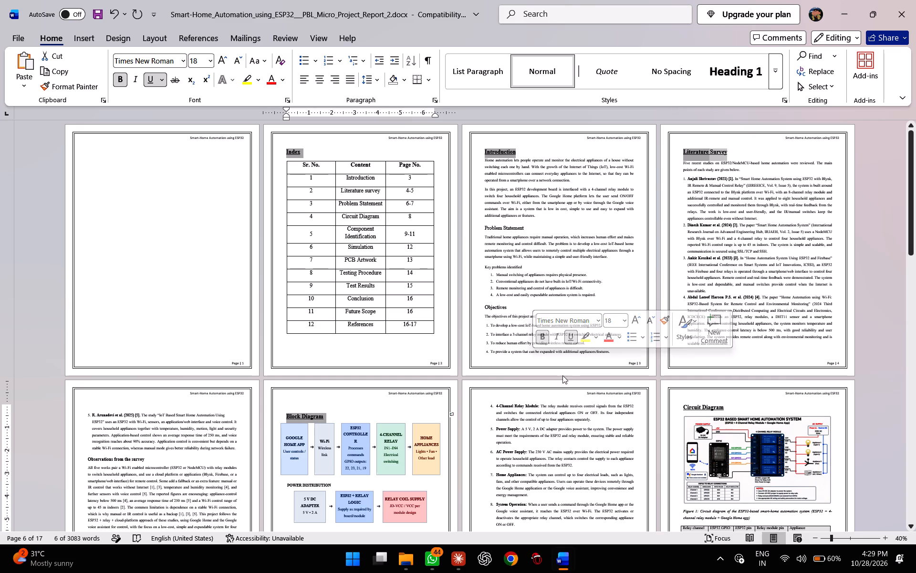
{"action": "scroll", "coordinate": [562, 375], "scroll_direction": "down", "scroll_amount": 3}
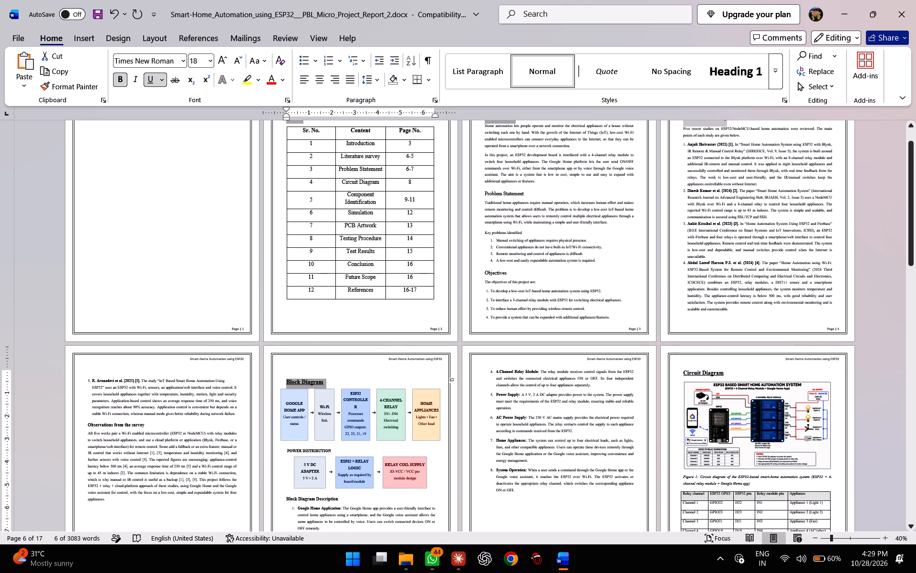
{"action": "left_click_drag", "start_coordinate": [683, 373], "coordinate": [722, 370], "text": "ctrl"}
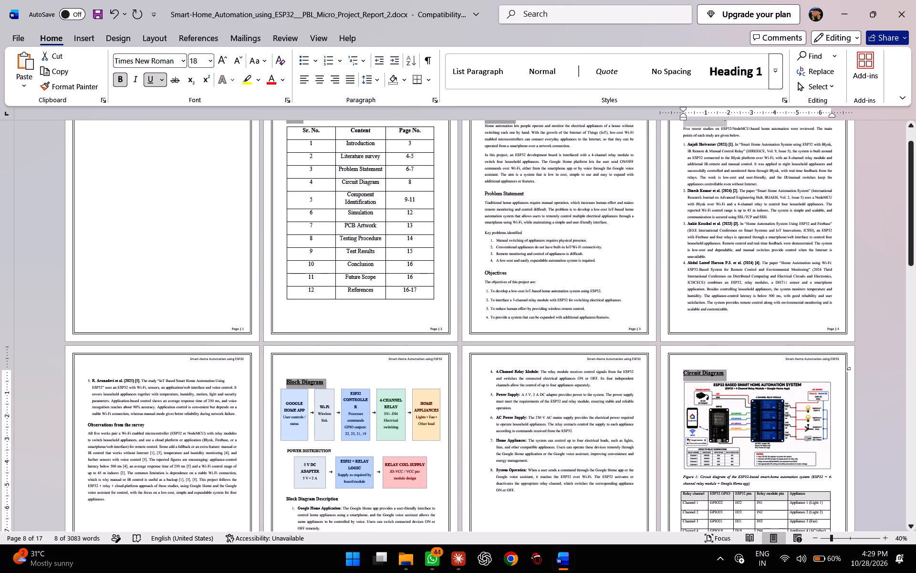
Add the Component Identification and Technical Specifications heading and the Simulation heading to the current heading selection.
{"action": "scroll", "coordinate": [513, 380], "scroll_direction": "down", "scroll_amount": 11}
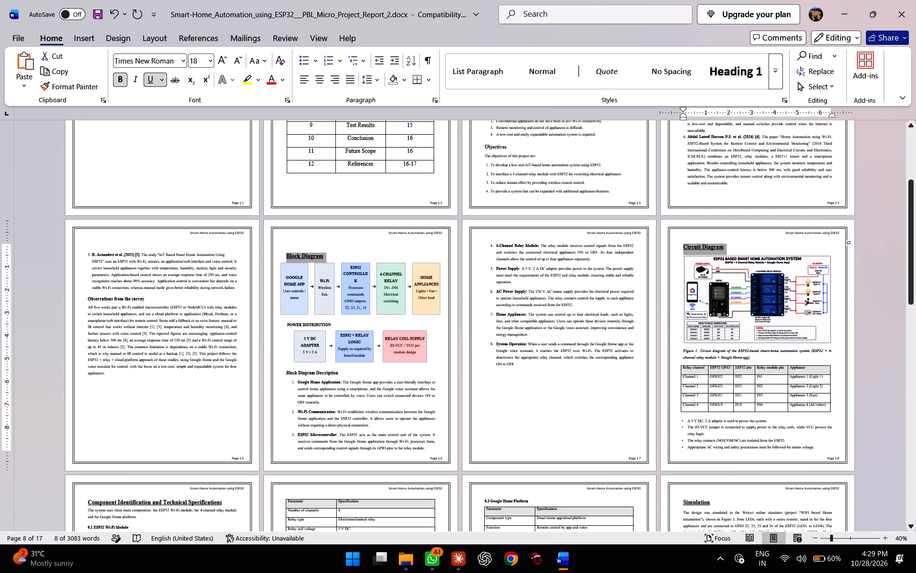
{"action": "scroll", "coordinate": [500, 381], "scroll_direction": "down", "scroll_amount": 16}
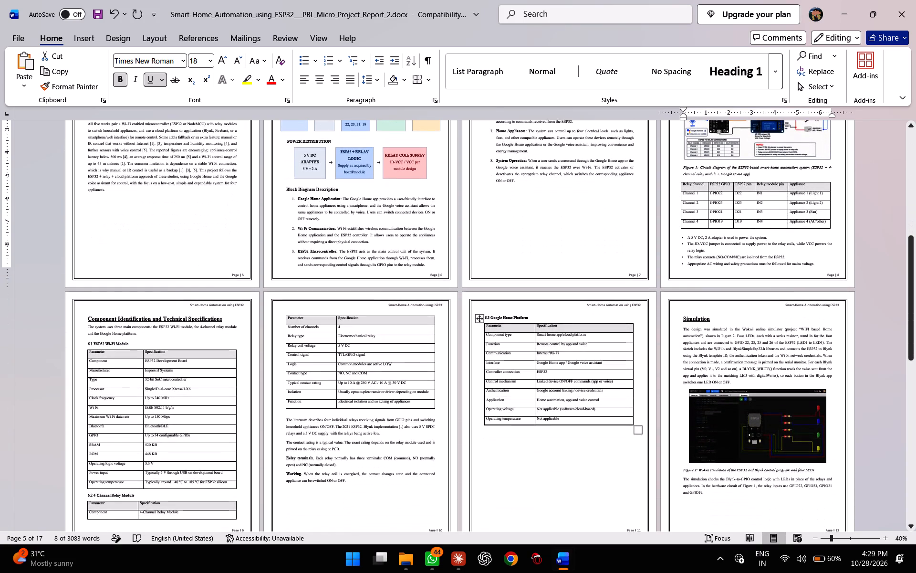
{"action": "left_click_drag", "start_coordinate": [86, 317], "coordinate": [216, 324], "text": "ctrl"}
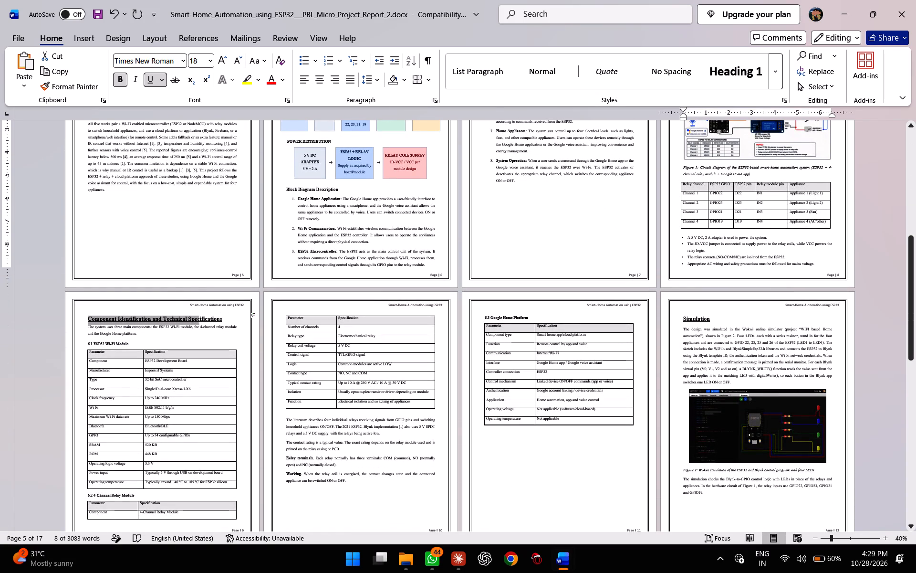
{"action": "left_click_drag", "start_coordinate": [216, 324], "coordinate": [221, 323], "text": "ctrl"}
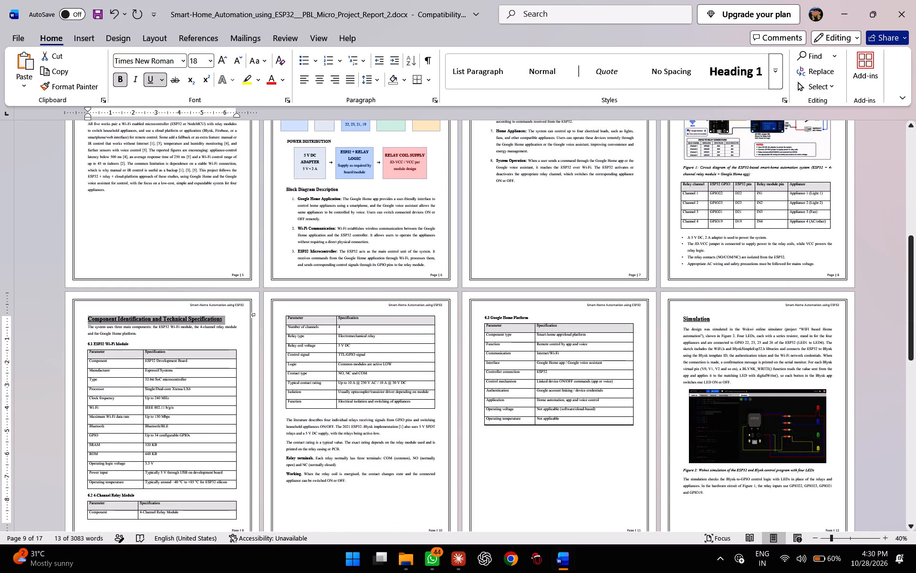
{"action": "left_click_drag", "start_coordinate": [682, 320], "coordinate": [709, 316], "text": "ctrl"}
Add the PCB Artwork (PCB Design Rules), Testing Procedure, Test Results and Conclusion headings to the current heading selection.
{"action": "scroll", "coordinate": [500, 318], "scroll_direction": "down", "scroll_amount": 5, "text": "ctrl"}
{"action": "scroll", "coordinate": [500, 318], "scroll_direction": "up", "scroll_amount": 2, "text": "ctrl"}
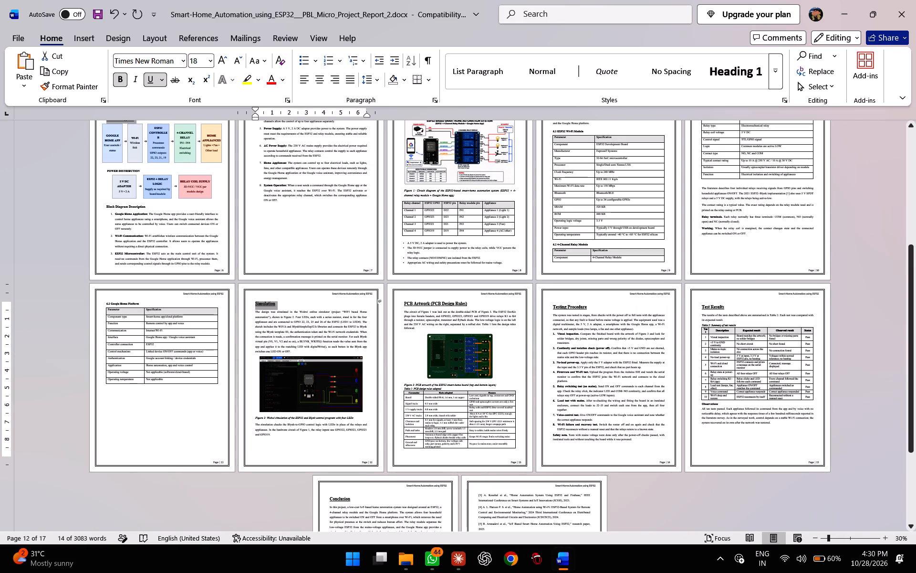
{"action": "left_click_drag", "start_coordinate": [403, 304], "coordinate": [445, 301], "text": "ctrl"}
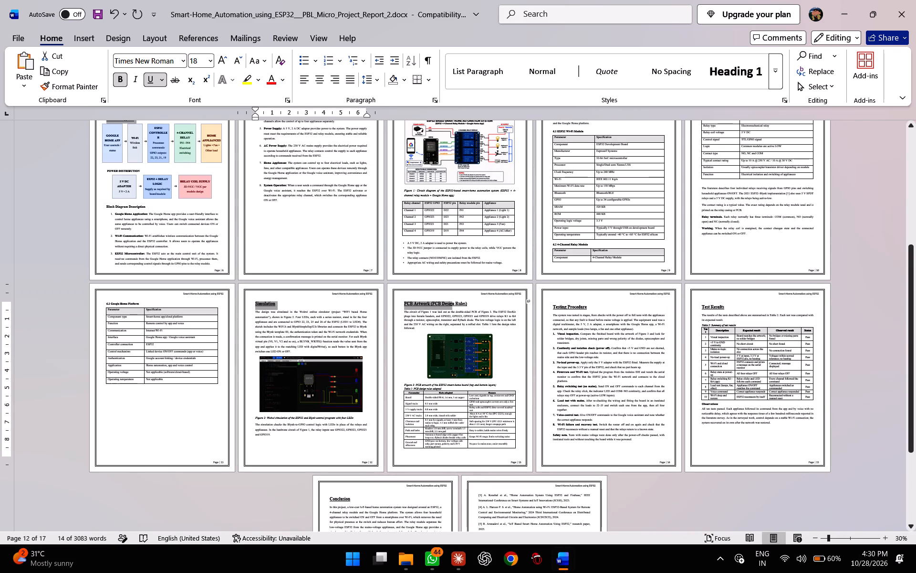
{"action": "left_click_drag", "start_coordinate": [445, 301], "coordinate": [466, 301], "text": "ctrl"}
{"action": "left_click_drag", "start_coordinate": [466, 301], "coordinate": [469, 301], "text": "ctrl"}
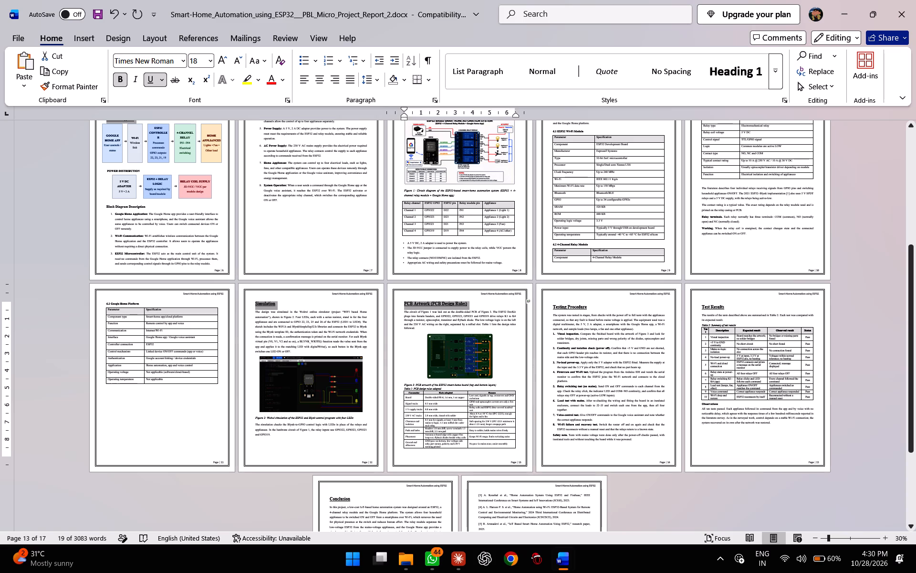
{"action": "left_click_drag", "start_coordinate": [552, 307], "coordinate": [588, 305], "text": "ctrl"}
{"action": "left_click_drag", "start_coordinate": [588, 305], "coordinate": [587, 306], "text": "ctrl"}
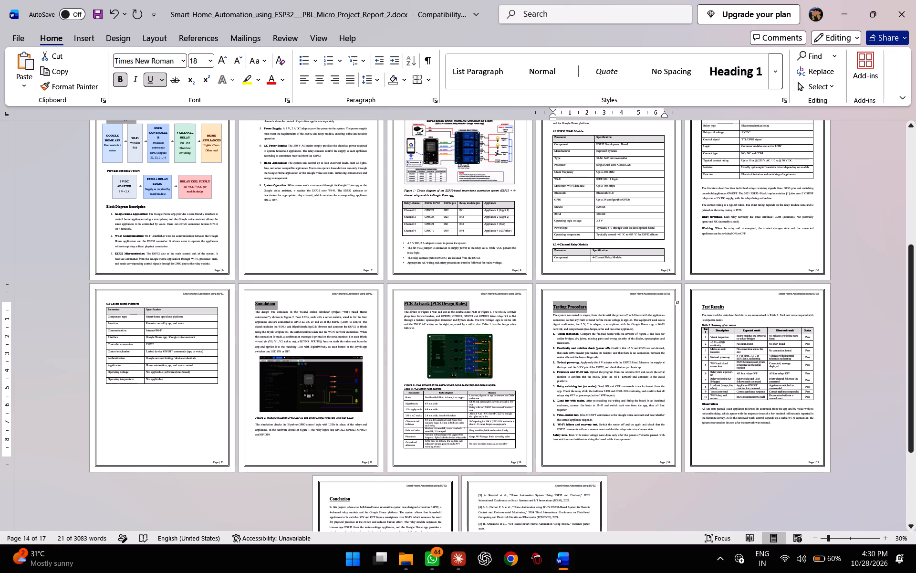
{"action": "left_click_drag", "start_coordinate": [701, 307], "coordinate": [715, 306], "text": "ctrl"}
{"action": "left_click_drag", "start_coordinate": [715, 306], "coordinate": [728, 310], "text": "ctrl"}
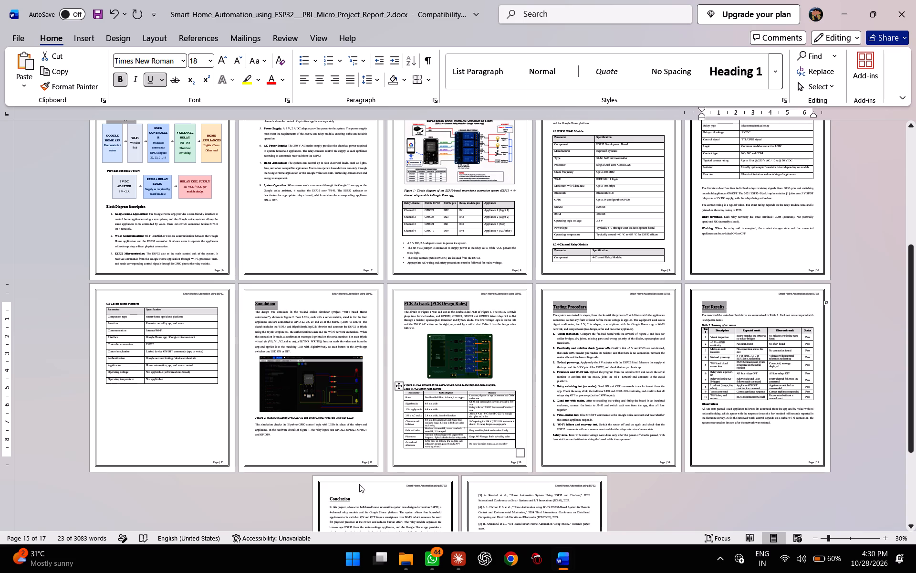
{"action": "left_click_drag", "start_coordinate": [351, 497], "coordinate": [349, 497], "text": "ctrl"}
{"action": "left_click_drag", "start_coordinate": [349, 497], "coordinate": [328, 497], "text": "ctrl"}
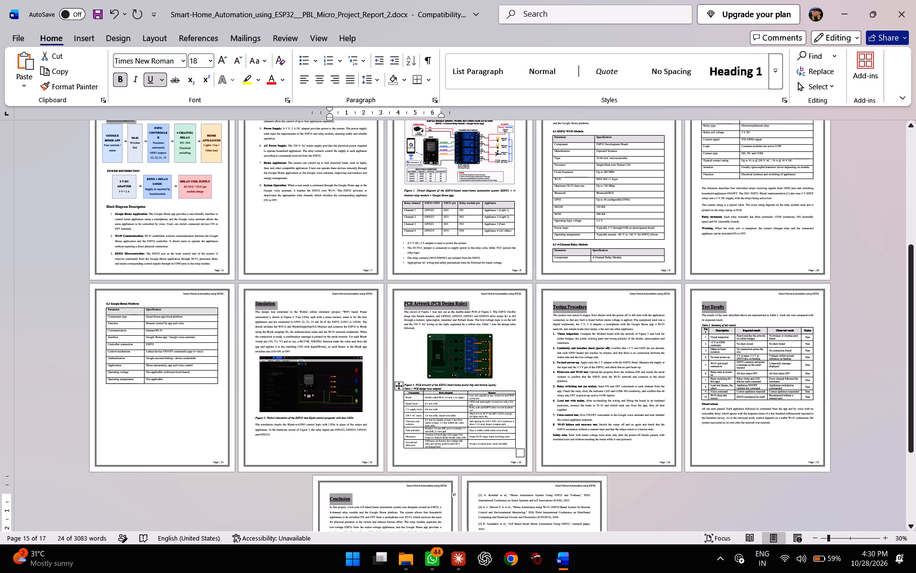
Reduce the font size of all the selected section headings one step, to 16.
{"action": "scroll", "coordinate": [465, 402], "scroll_direction": "up", "scroll_amount": 4, "text": "ctrl"}
{"action": "scroll", "coordinate": [465, 402], "scroll_direction": "down", "scroll_amount": 3, "text": "ctrl"}
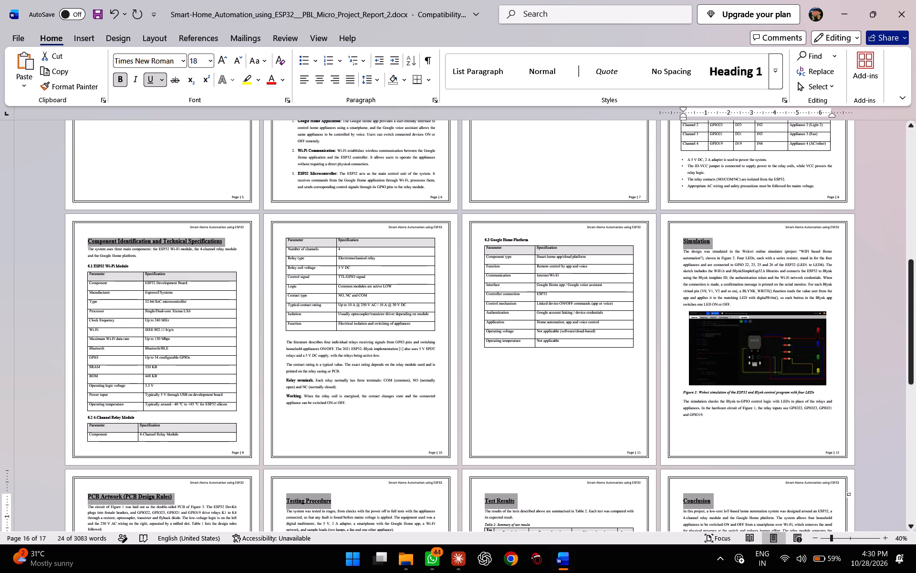
{"action": "scroll", "coordinate": [465, 402], "scroll_direction": "up", "scroll_amount": 3, "text": "ctrl"}
{"action": "scroll", "coordinate": [465, 402], "scroll_direction": "down", "scroll_amount": 4, "text": "ctrl"}
{"action": "scroll", "coordinate": [465, 402], "scroll_direction": "up", "scroll_amount": 3}
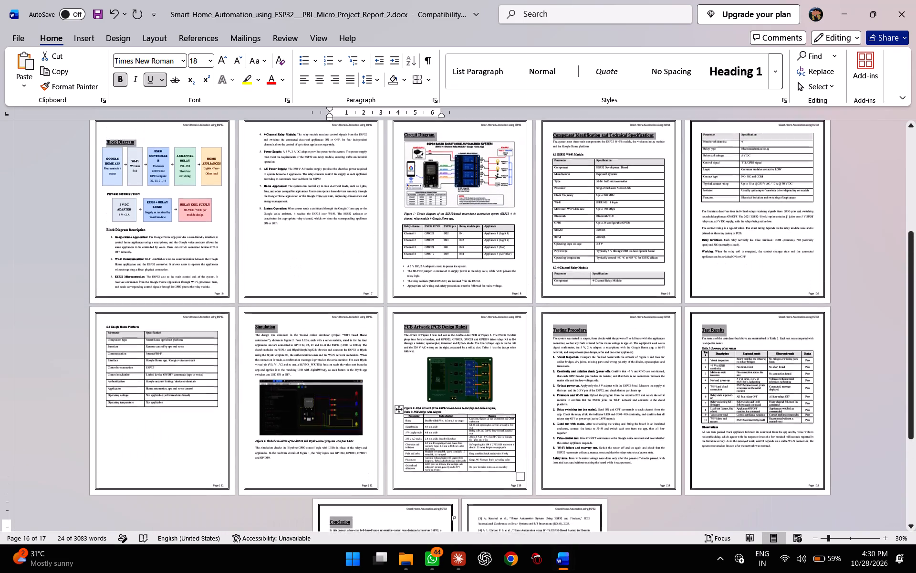
{"action": "scroll", "coordinate": [465, 402], "scroll_direction": "up", "scroll_amount": 20}
{"action": "scroll", "coordinate": [465, 402], "scroll_direction": "up", "scroll_amount": 13}
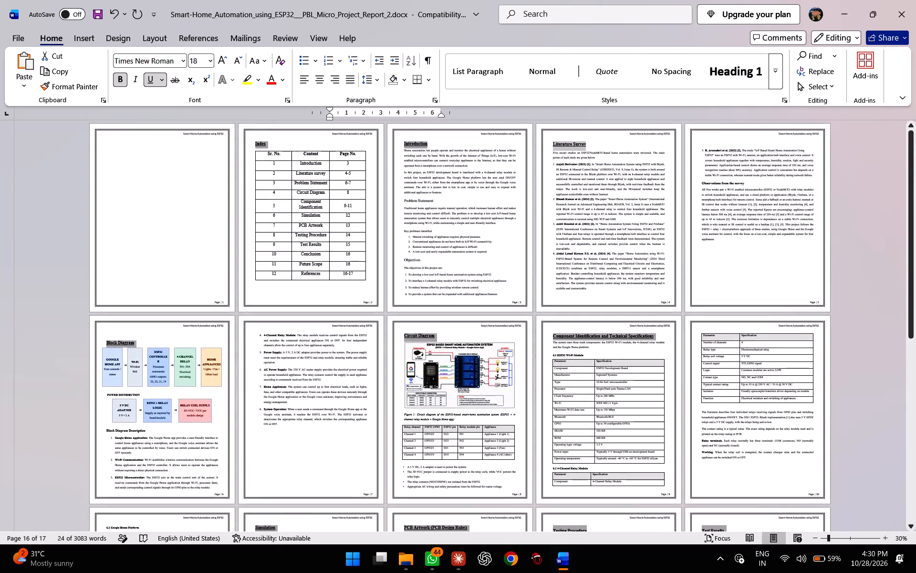
{"action": "left_click", "coordinate": [235, 60]}
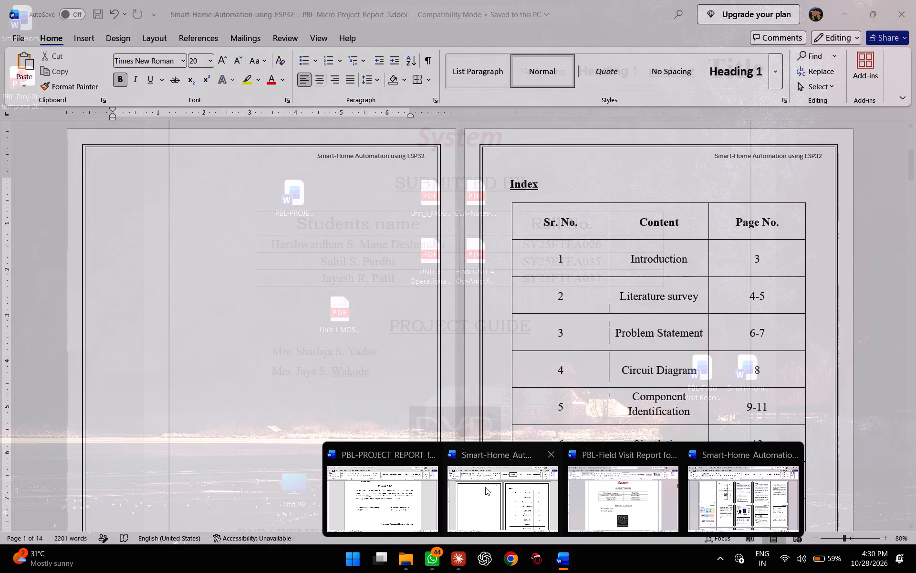
Switch to the PBL-PROJECT_REPORT_format document and read its format instructions on fonts, sizes, captions, header, footer and spacing.
{"action": "left_click", "coordinate": [371, 483]}
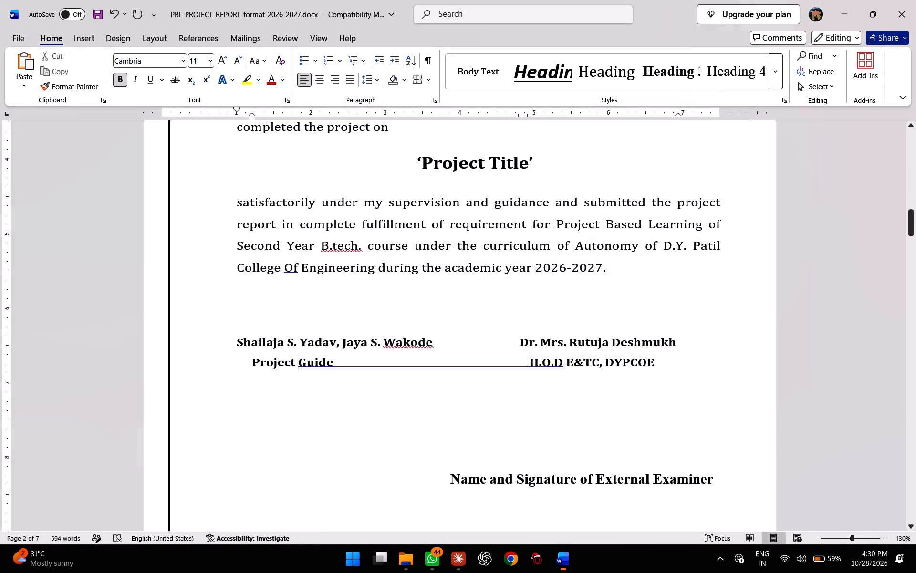
{"action": "scroll", "coordinate": [406, 409], "scroll_direction": "down", "scroll_amount": 20}
{"action": "scroll", "coordinate": [406, 409], "scroll_direction": "down", "scroll_amount": 18}
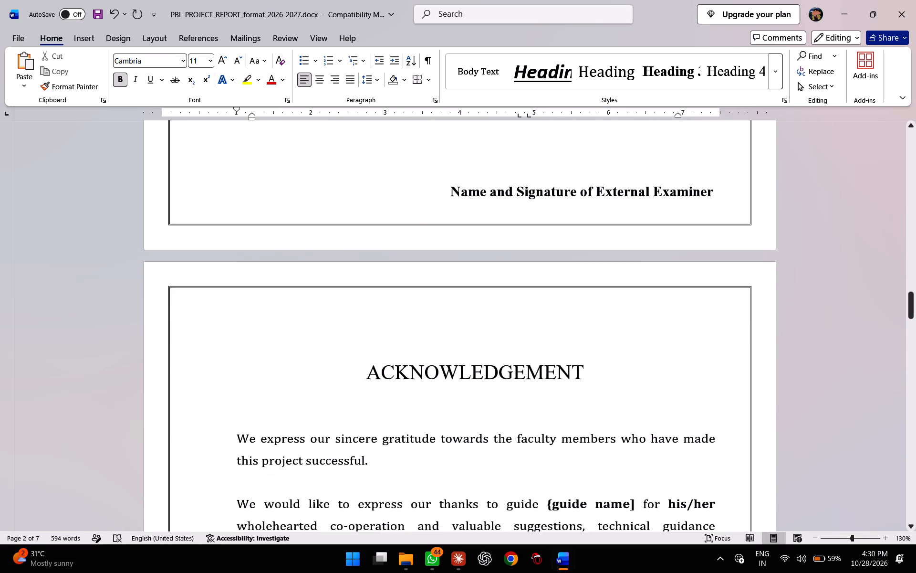
{"action": "scroll", "coordinate": [407, 409], "scroll_direction": "down", "scroll_amount": 20}
{"action": "scroll", "coordinate": [407, 409], "scroll_direction": "down", "scroll_amount": 12}
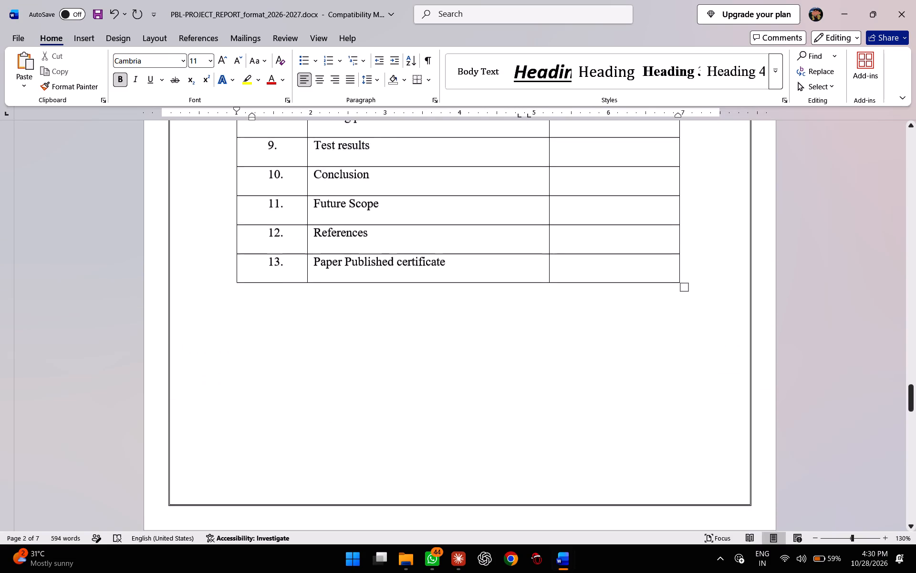
{"action": "scroll", "coordinate": [407, 409], "scroll_direction": "down", "scroll_amount": 16}
{"action": "scroll", "coordinate": [407, 409], "scroll_direction": "down", "scroll_amount": 20}
{"action": "scroll", "coordinate": [407, 409], "scroll_direction": "down", "scroll_amount": 3}
{"action": "scroll", "coordinate": [407, 409], "scroll_direction": "up", "scroll_amount": 1}
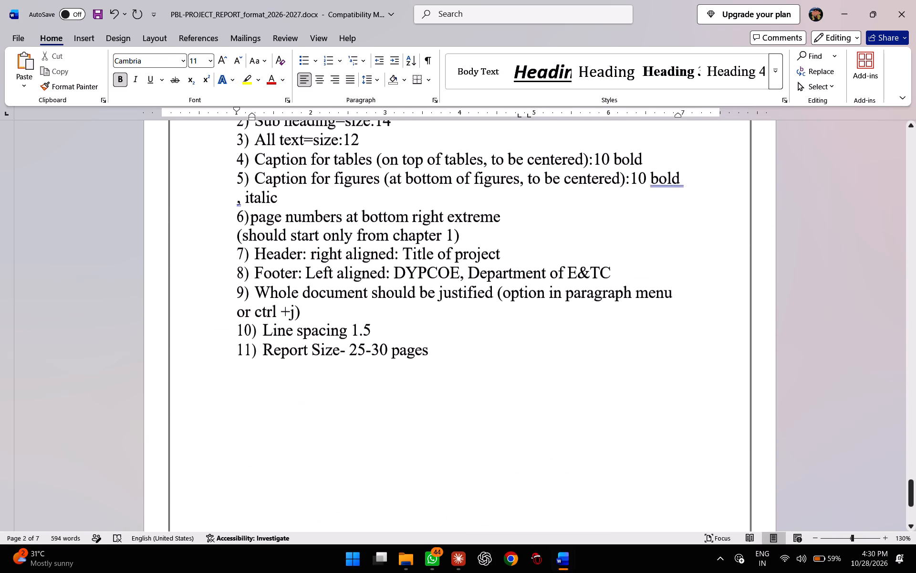
{"action": "scroll", "coordinate": [407, 409], "scroll_direction": "up", "scroll_amount": 3}
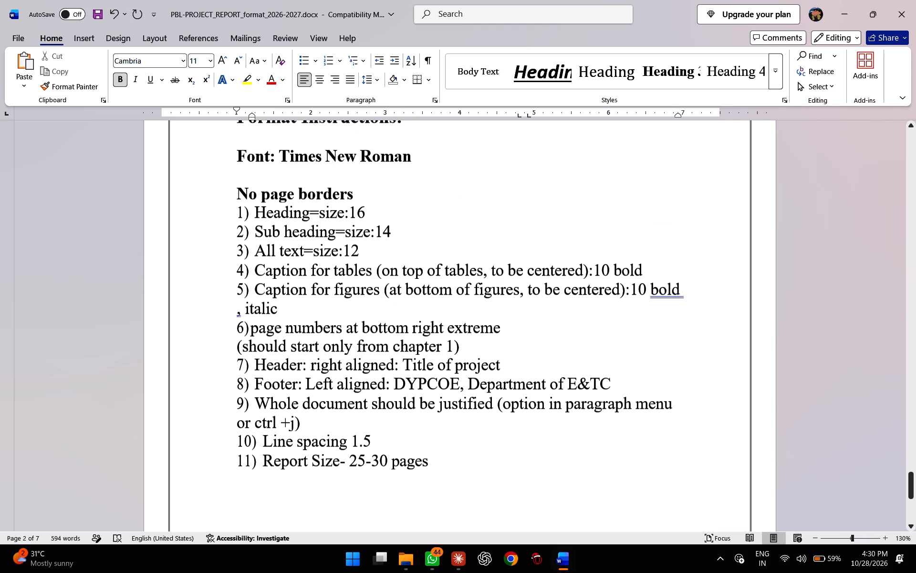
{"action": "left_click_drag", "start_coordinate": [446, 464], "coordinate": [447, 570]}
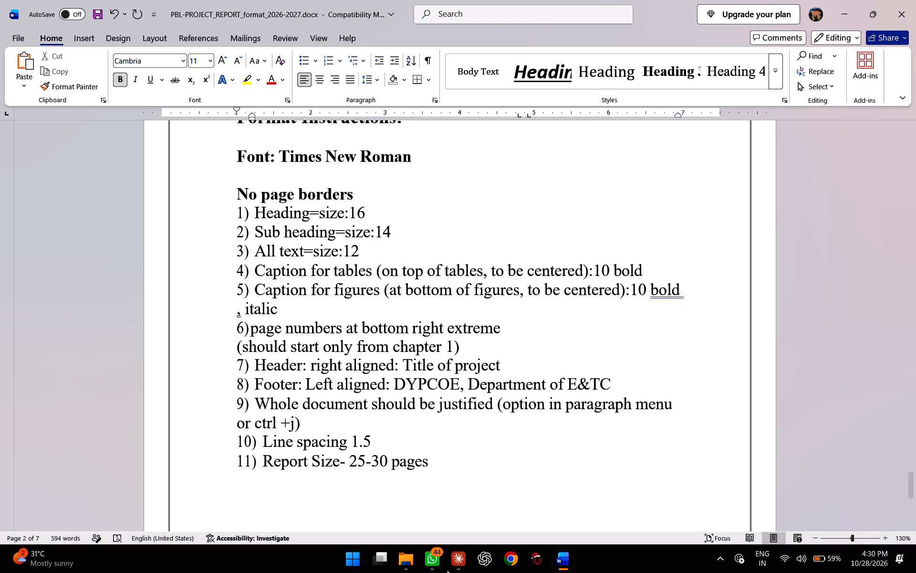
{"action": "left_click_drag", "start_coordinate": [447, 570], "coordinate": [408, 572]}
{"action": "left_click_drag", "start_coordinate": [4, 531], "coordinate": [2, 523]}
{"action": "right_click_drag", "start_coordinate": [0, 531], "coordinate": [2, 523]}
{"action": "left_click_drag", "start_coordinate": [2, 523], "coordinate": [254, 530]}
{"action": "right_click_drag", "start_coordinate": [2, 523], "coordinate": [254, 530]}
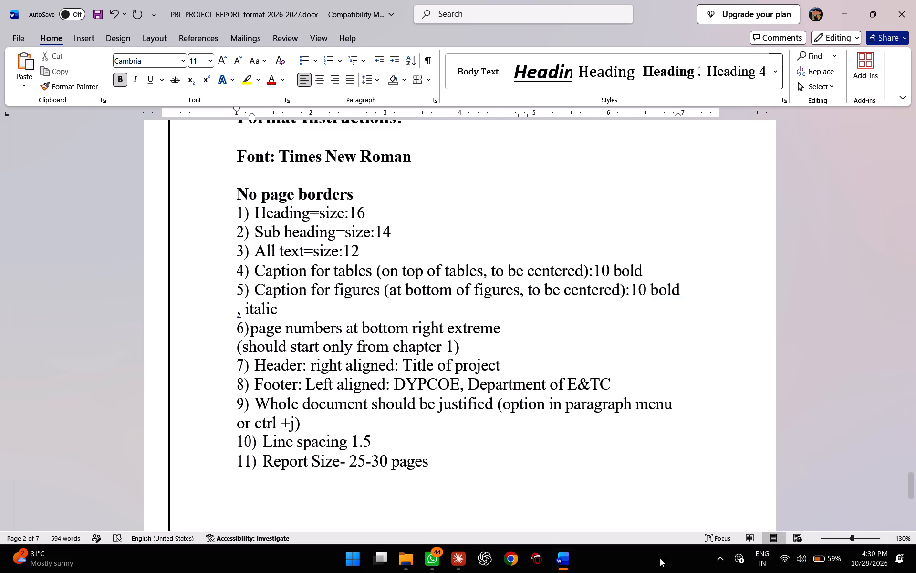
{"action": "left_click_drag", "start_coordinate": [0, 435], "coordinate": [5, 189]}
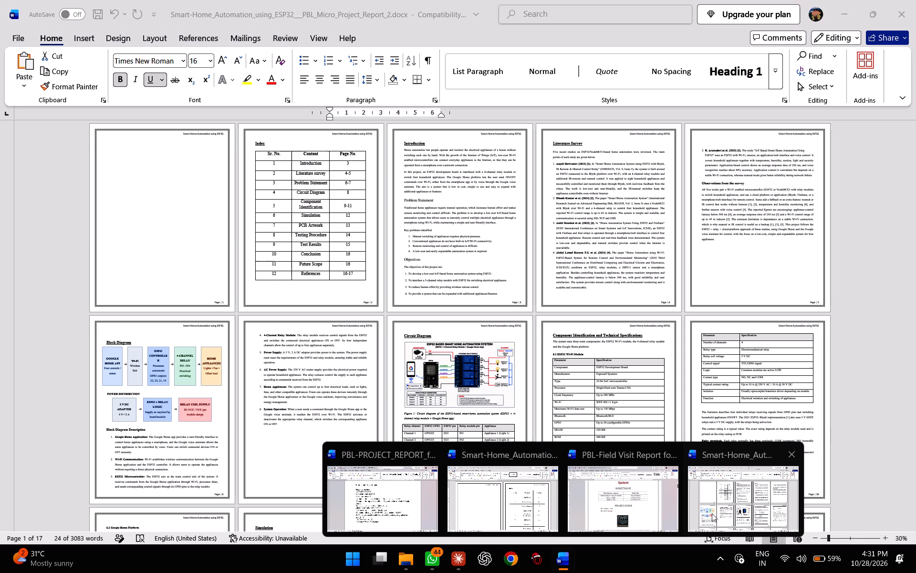
Back in the Smart-Home Automation report 2, add the Future Scope and References headings to the selection and set all selected headings to size 16.
{"action": "left_click", "coordinate": [712, 513]}
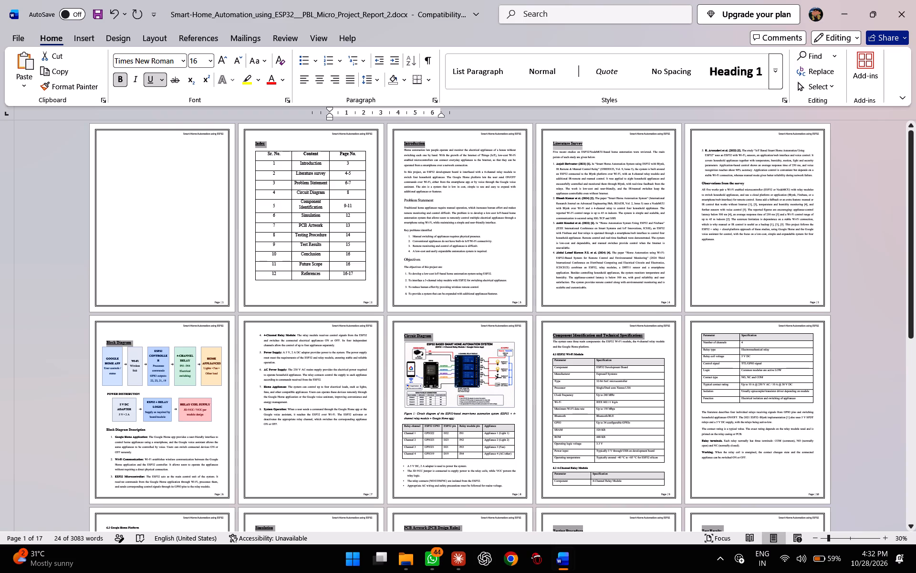
{"action": "scroll", "coordinate": [434, 202], "scroll_direction": "down", "scroll_amount": 7}
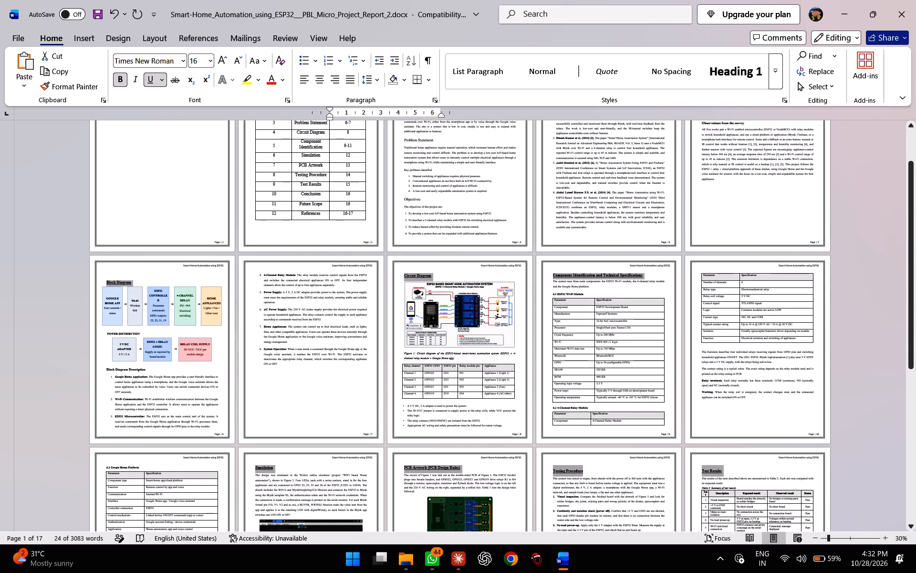
{"action": "scroll", "coordinate": [430, 205], "scroll_direction": "down", "scroll_amount": 16}
{"action": "scroll", "coordinate": [430, 205], "scroll_direction": "down", "scroll_amount": 15}
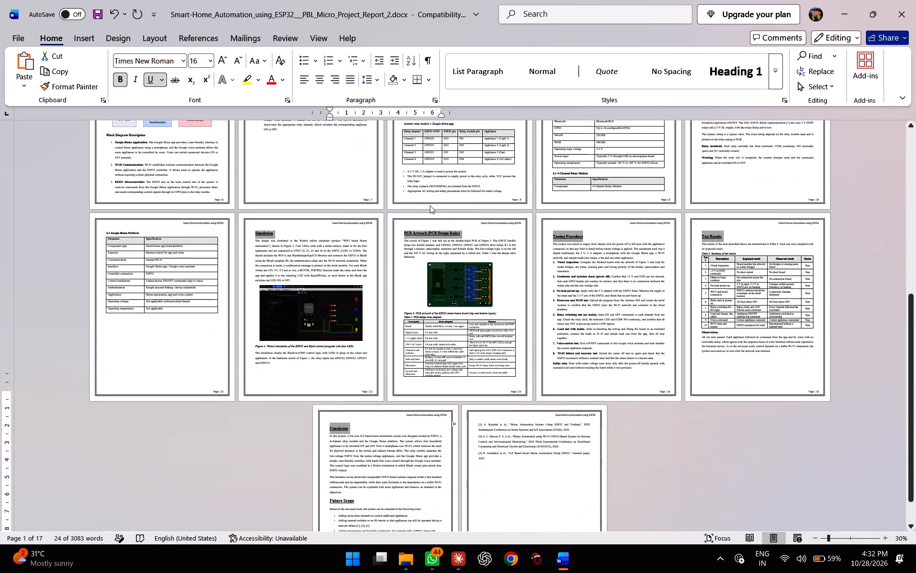
{"action": "scroll", "coordinate": [430, 205], "scroll_direction": "down", "scroll_amount": 6}
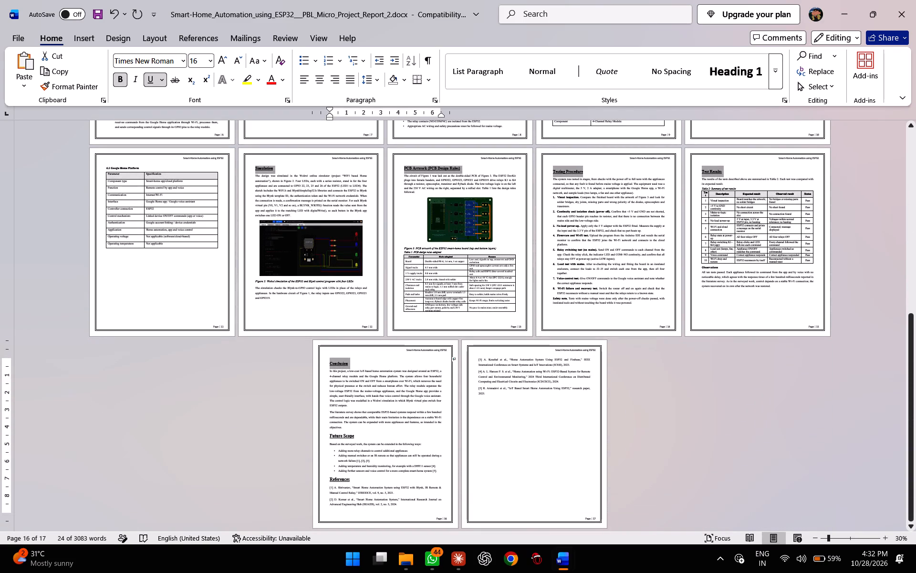
{"action": "left_click_drag", "start_coordinate": [354, 437], "coordinate": [326, 435], "text": "ctrl"}
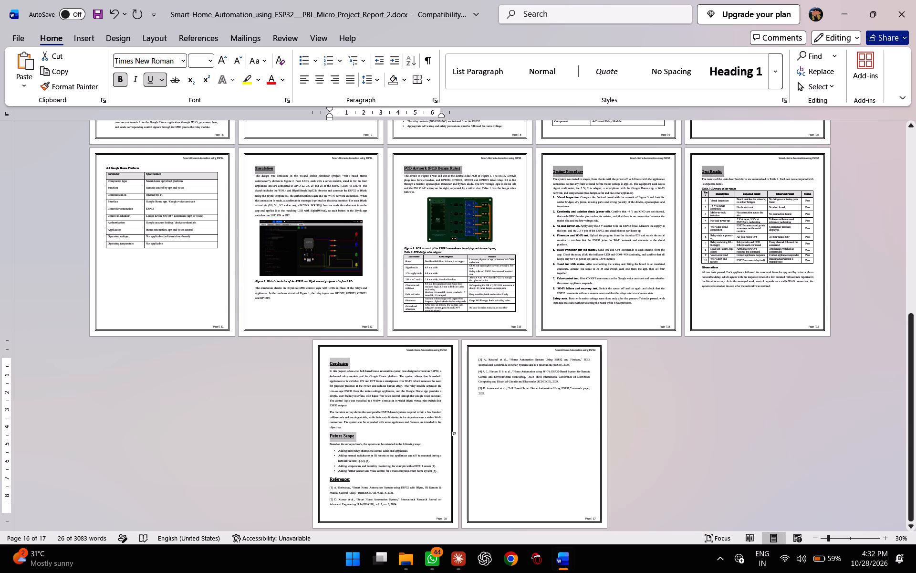
{"action": "left_click_drag", "start_coordinate": [350, 480], "coordinate": [327, 479], "text": "ctrl"}
{"action": "left_click", "coordinate": [185, 61]}
{"action": "left_click", "coordinate": [204, 61]}
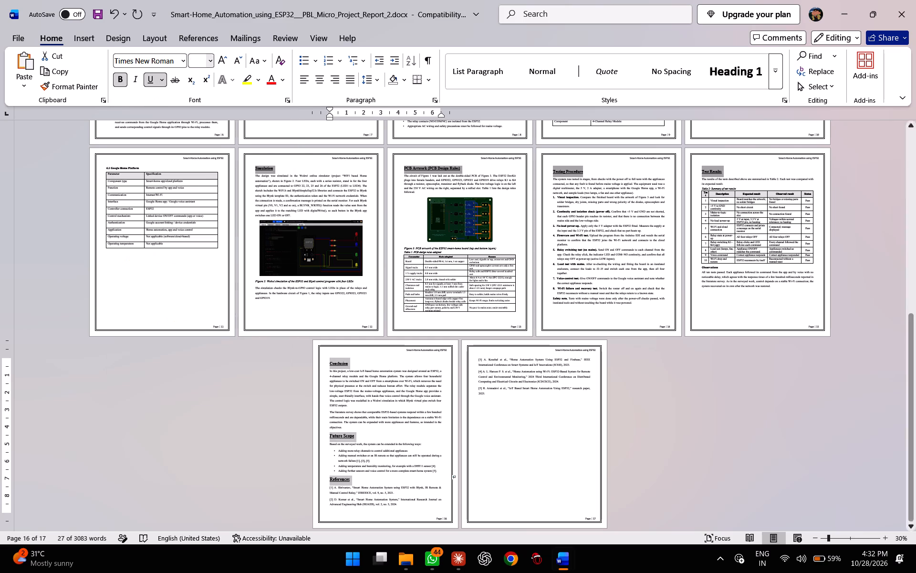
{"action": "left_click", "coordinate": [210, 60]}
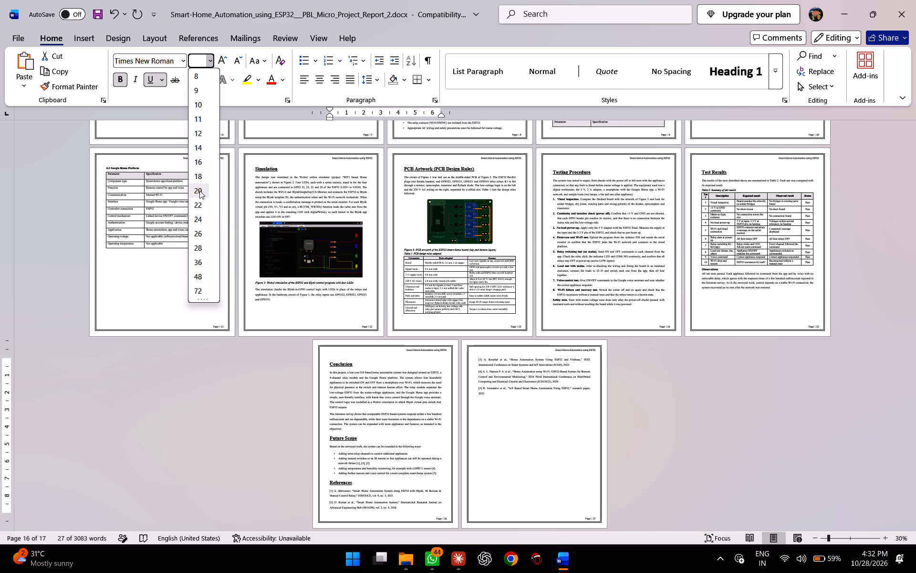
{"action": "left_click", "coordinate": [195, 162]}
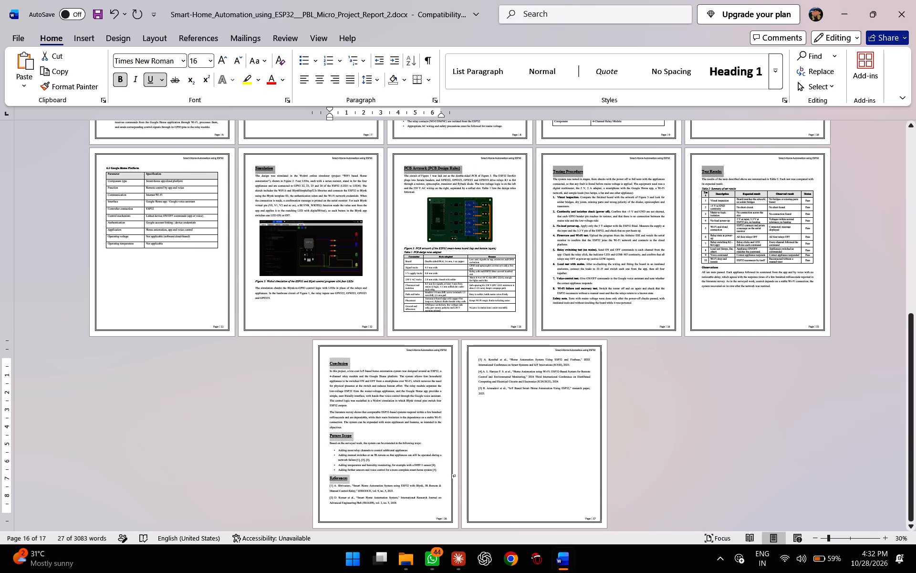
Select the whole Index table on page 2 and centre its cell contents both vertically and horizontally.
{"action": "scroll", "coordinate": [440, 232], "scroll_direction": "up", "scroll_amount": 15}
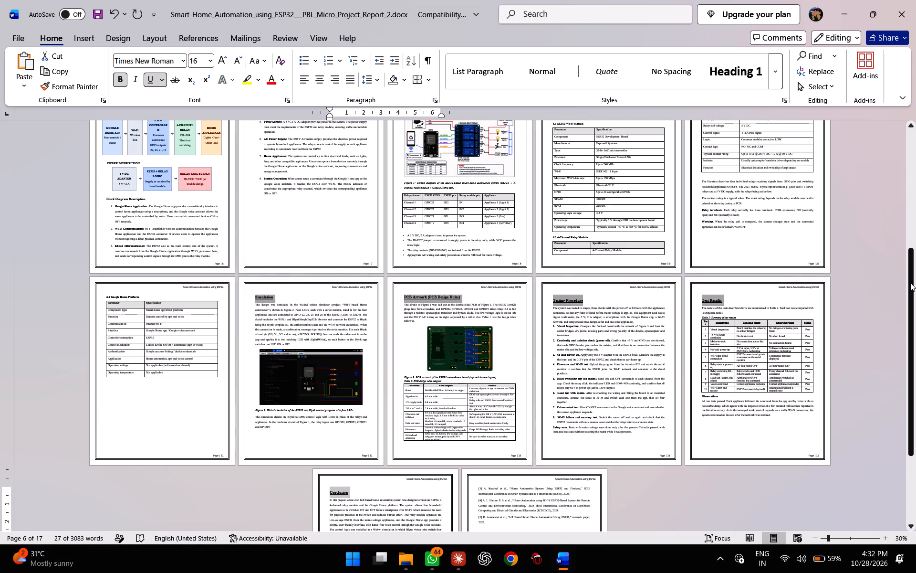
{"action": "left_click_drag", "start_coordinate": [913, 286], "coordinate": [910, 92]}
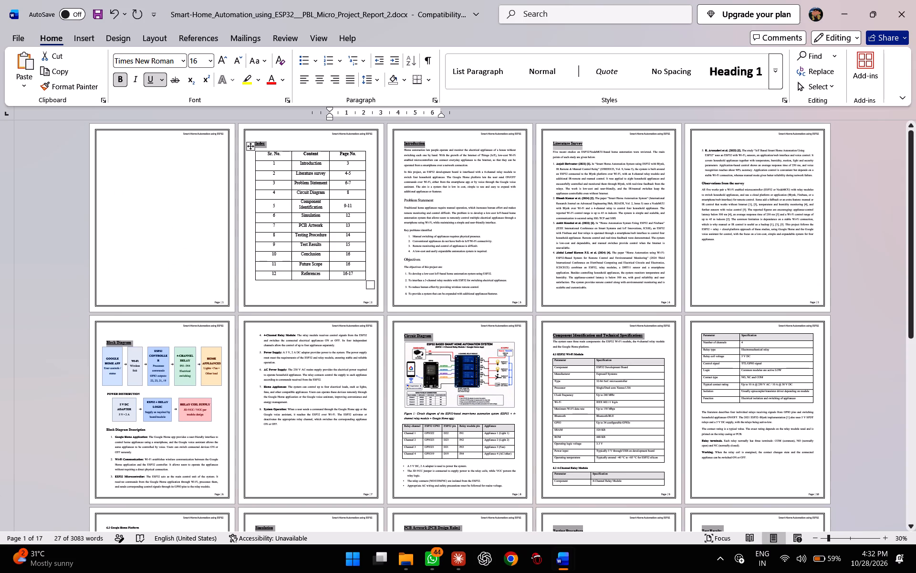
{"action": "left_click", "coordinate": [249, 148]}
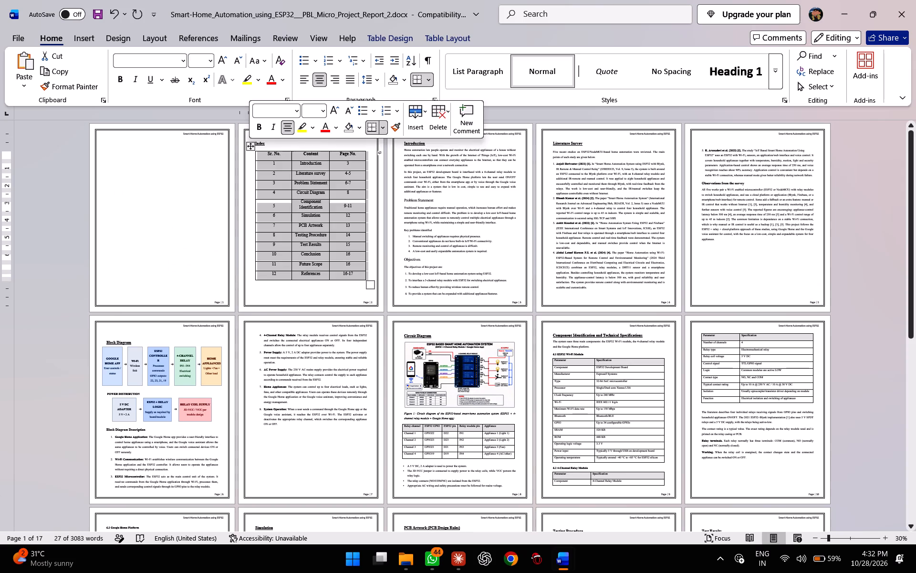
{"action": "left_click", "coordinate": [396, 38]}
{"action": "left_click", "coordinate": [439, 38]}
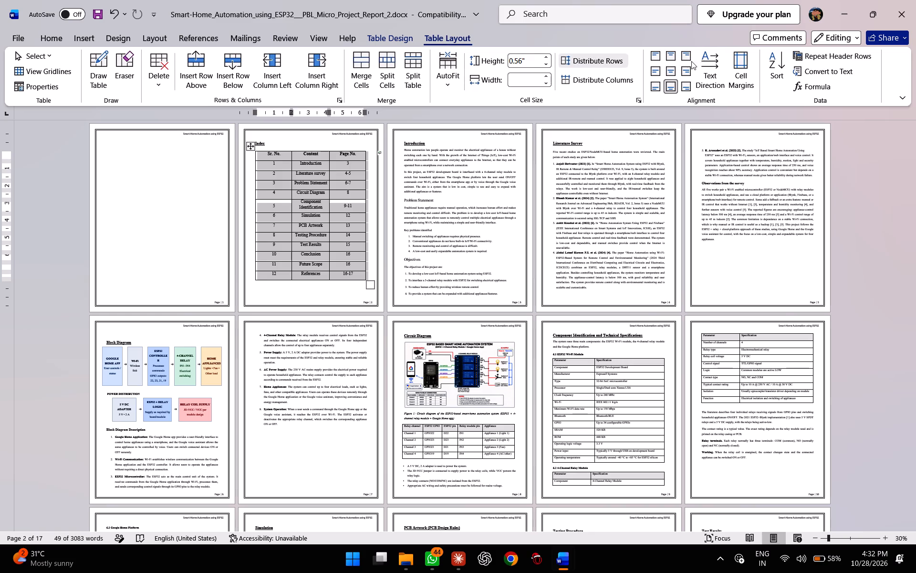
{"action": "left_click", "coordinate": [669, 71]}
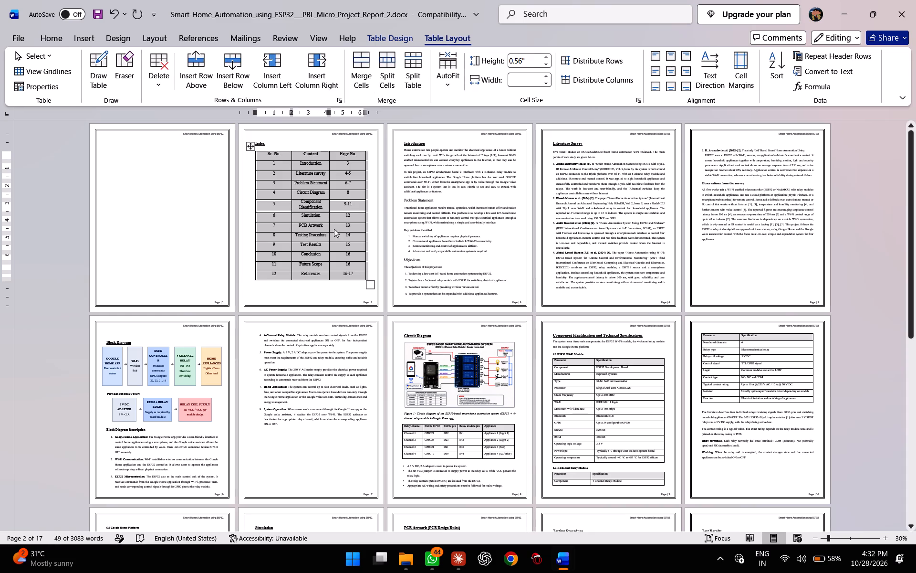
Stretch the Index table downward to fill more of its page, giving rows about 0.61" high.
{"action": "left_click_drag", "start_coordinate": [371, 286], "coordinate": [370, 294]}
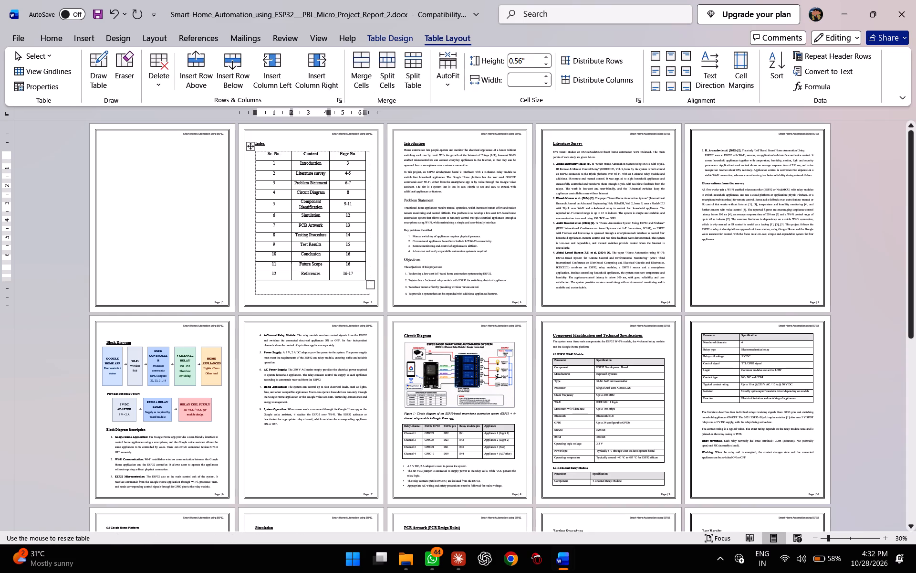
{"action": "left_click_drag", "start_coordinate": [370, 294], "coordinate": [366, 295]}
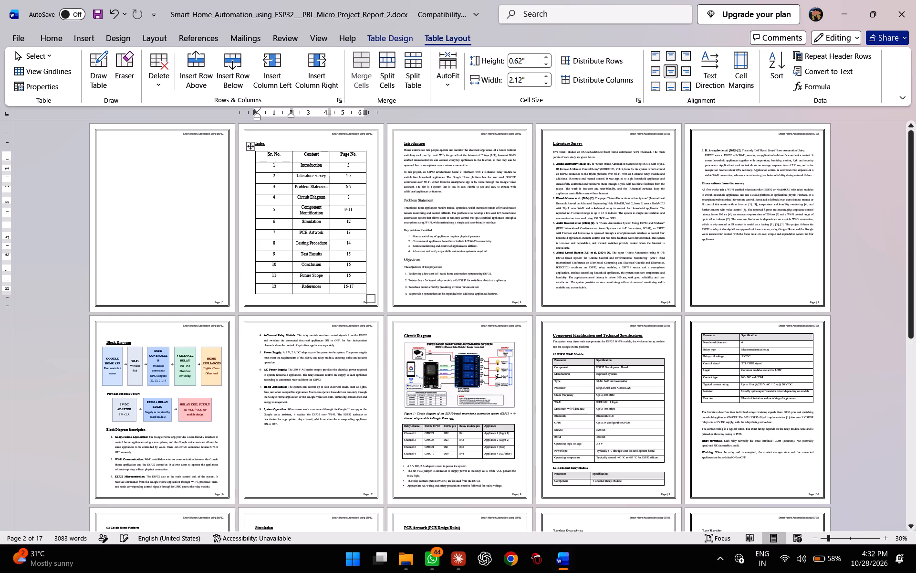
{"action": "left_click_drag", "start_coordinate": [370, 295], "coordinate": [370, 294]}
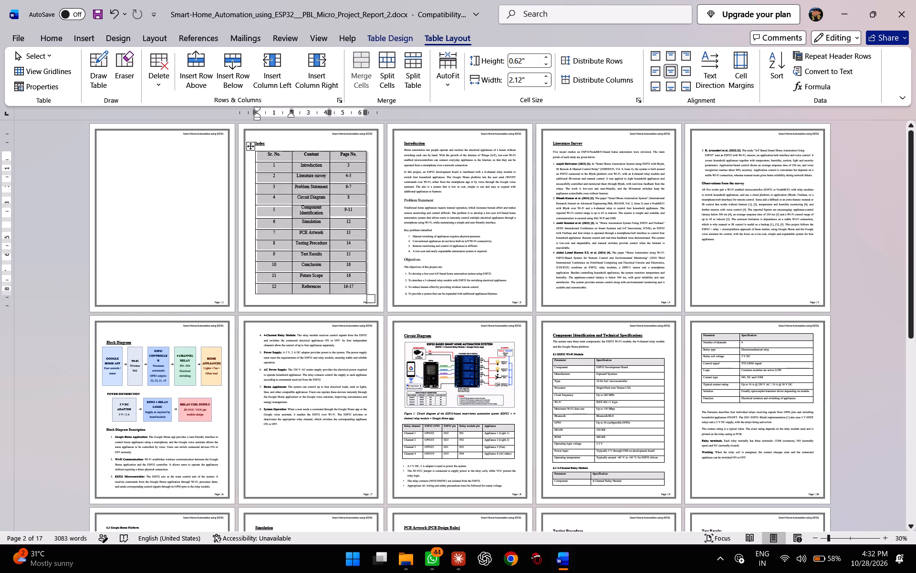
{"action": "left_click_drag", "start_coordinate": [370, 294], "coordinate": [366, 292]}
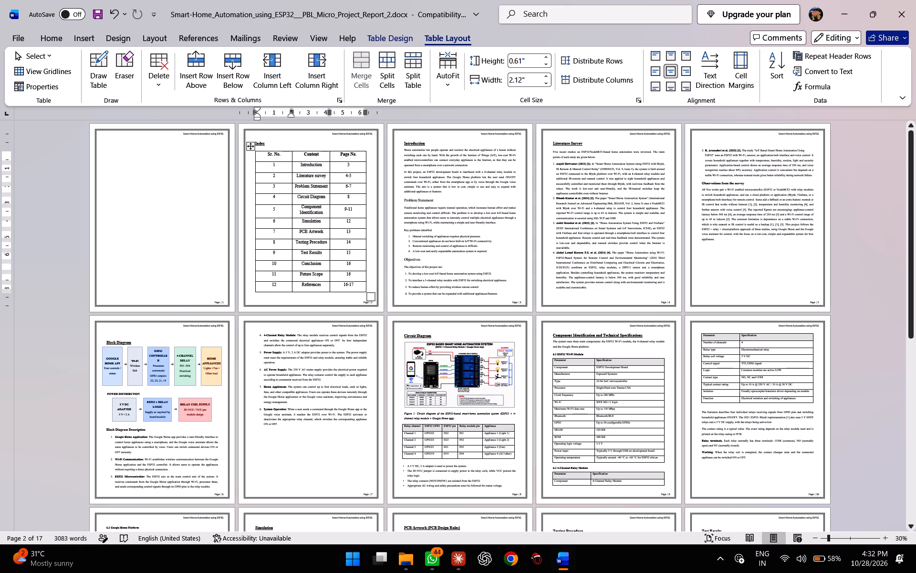
Reapply vertical and horizontal centring to all cells of the resized Index table.
{"action": "left_click", "coordinate": [248, 147]}
{"action": "left_click", "coordinate": [673, 68]}
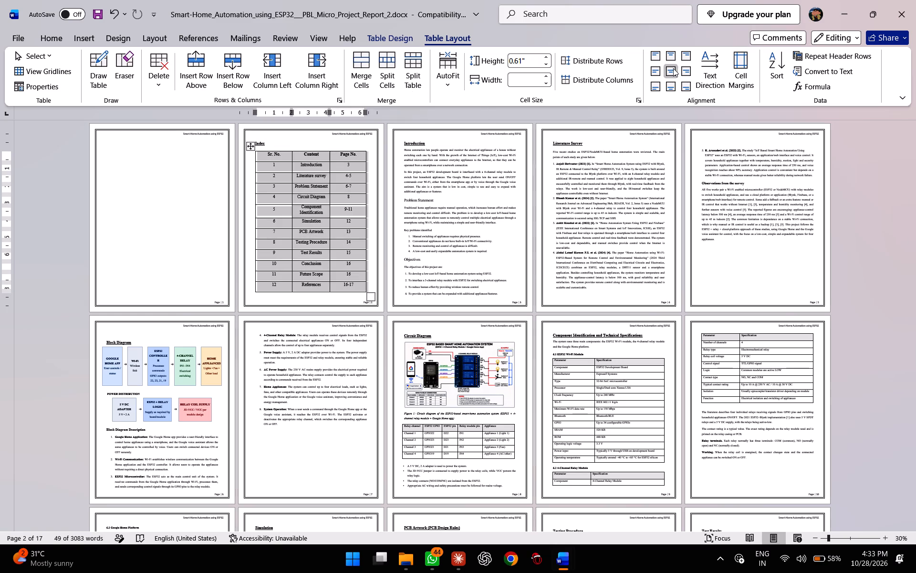
{"action": "left_click", "coordinate": [149, 37]}
{"action": "left_click", "coordinate": [54, 37]}
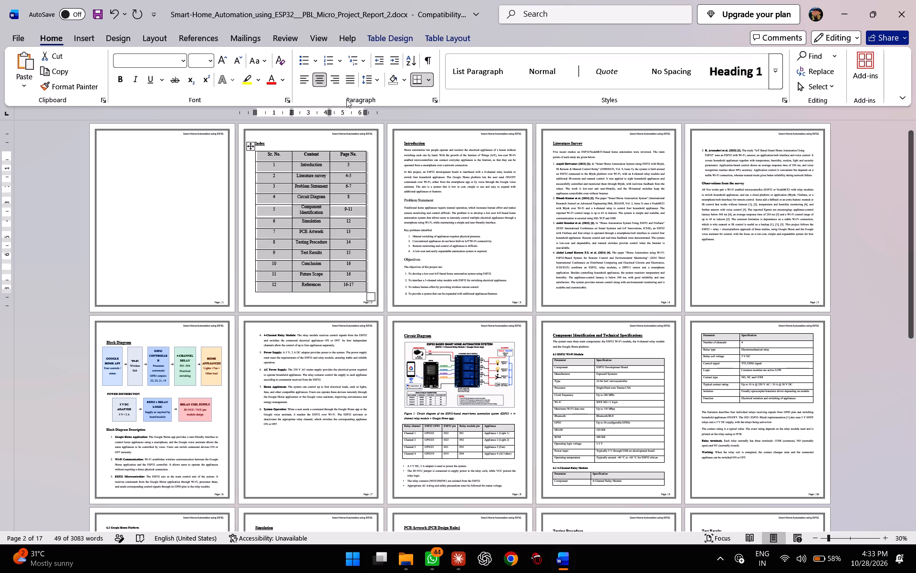
{"action": "left_click", "coordinate": [319, 79]}
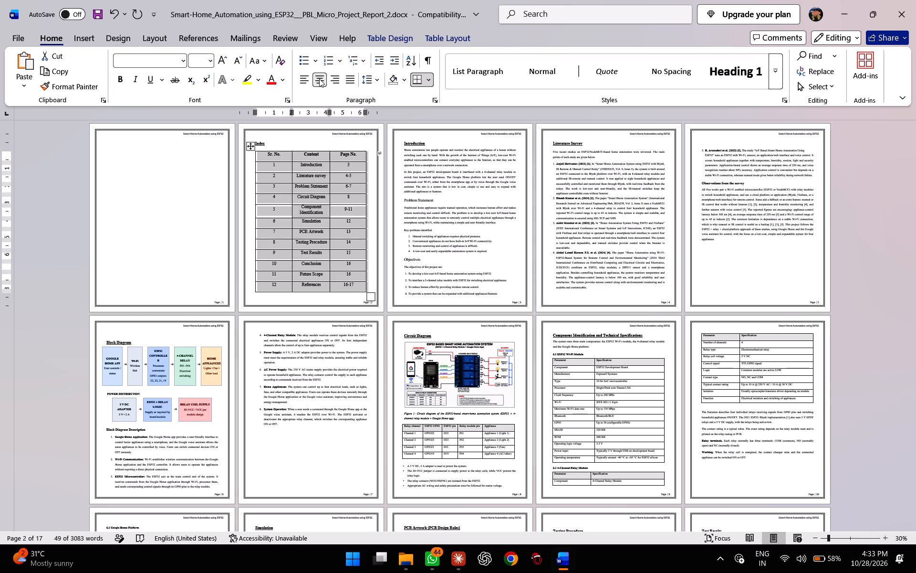
Set the font size of all text in the Index table to 16.
{"action": "left_click", "coordinate": [202, 171]}
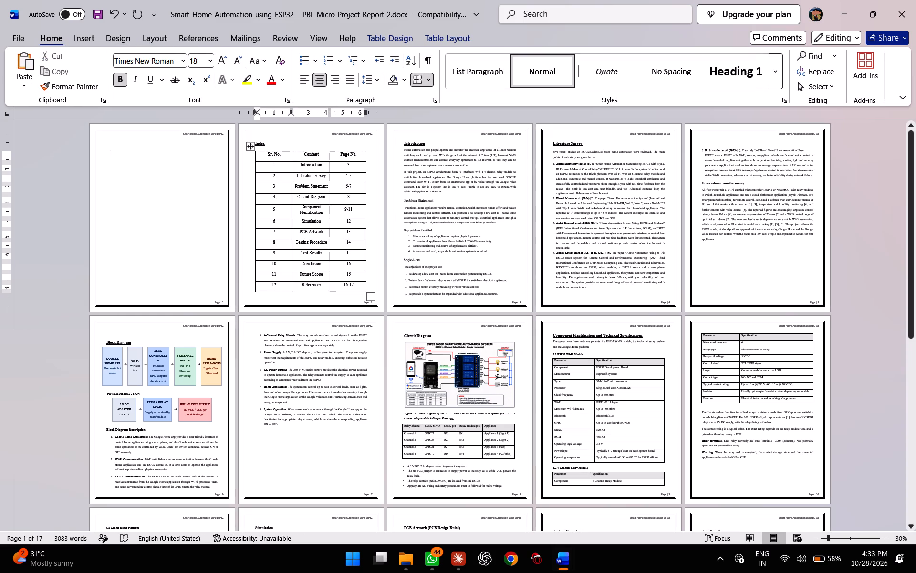
{"action": "left_click", "coordinate": [250, 145]}
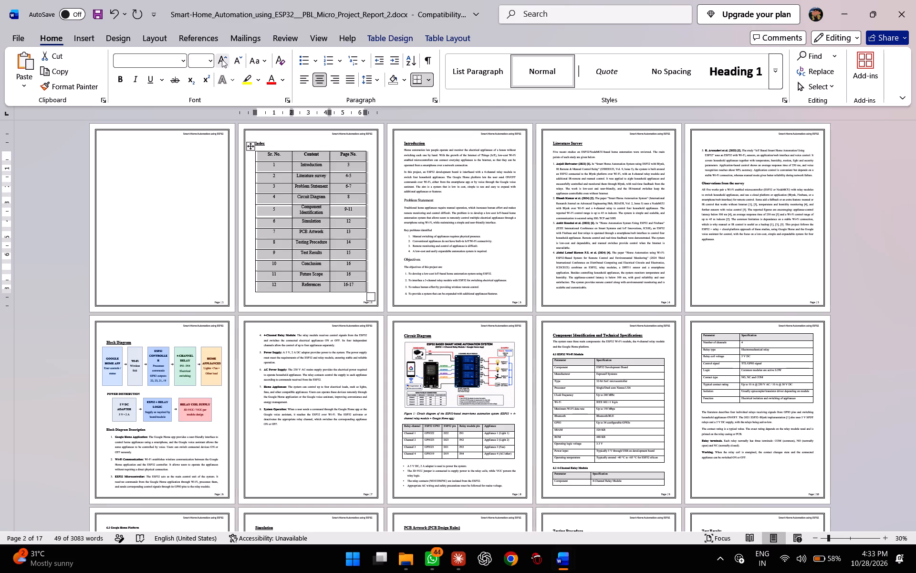
{"action": "left_click", "coordinate": [210, 60]}
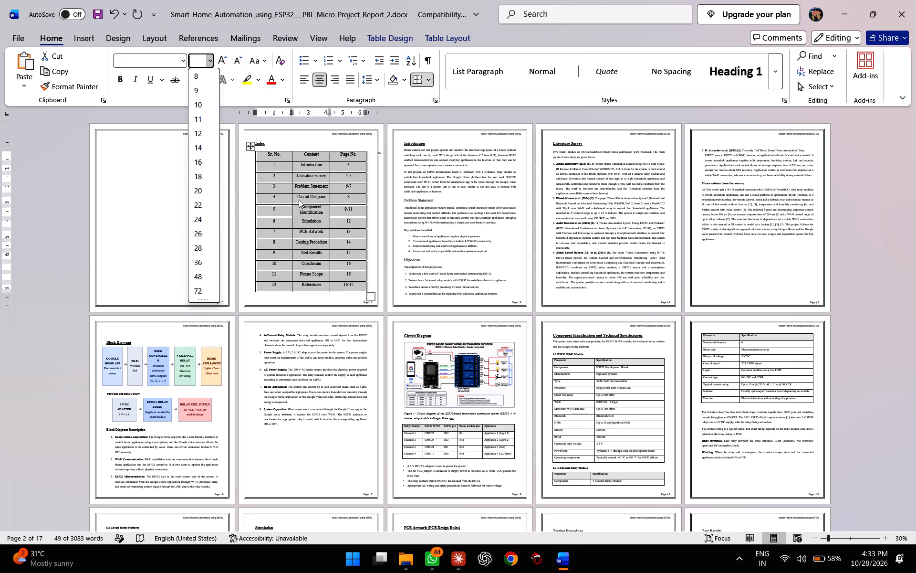
{"action": "left_click", "coordinate": [310, 204]}
{"action": "left_click", "coordinate": [309, 178]}
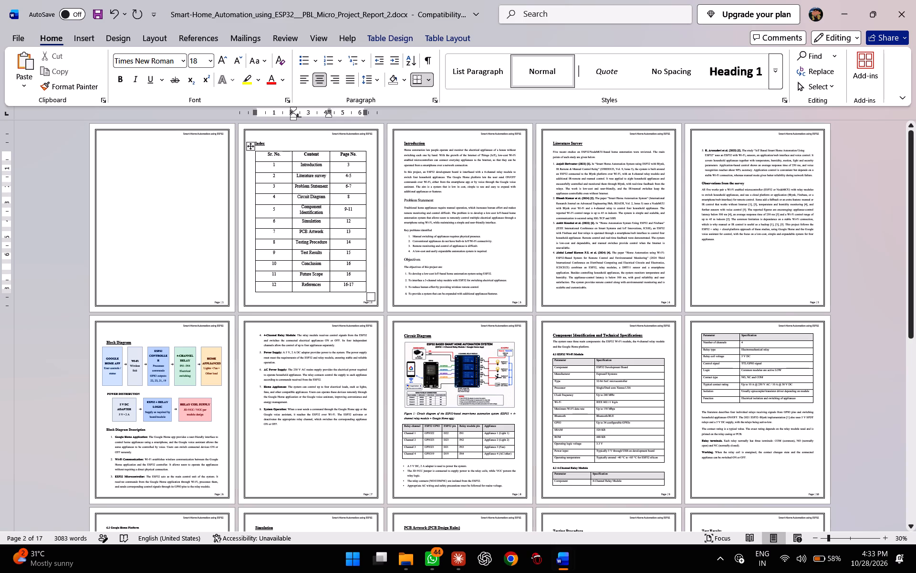
{"action": "left_click", "coordinate": [250, 147]}
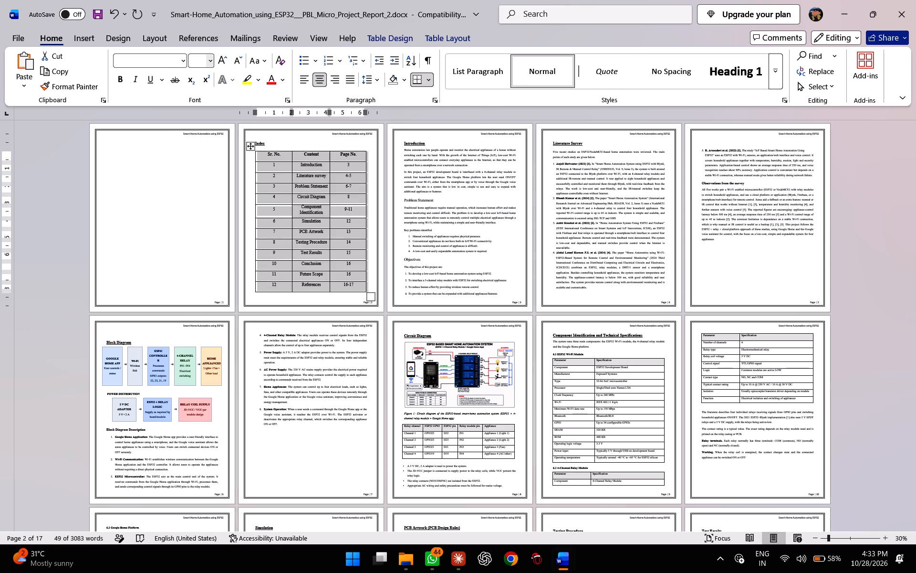
{"action": "left_click", "coordinate": [193, 61]}
{"action": "key", "text": "1"}
{"action": "key", "text": "6"}
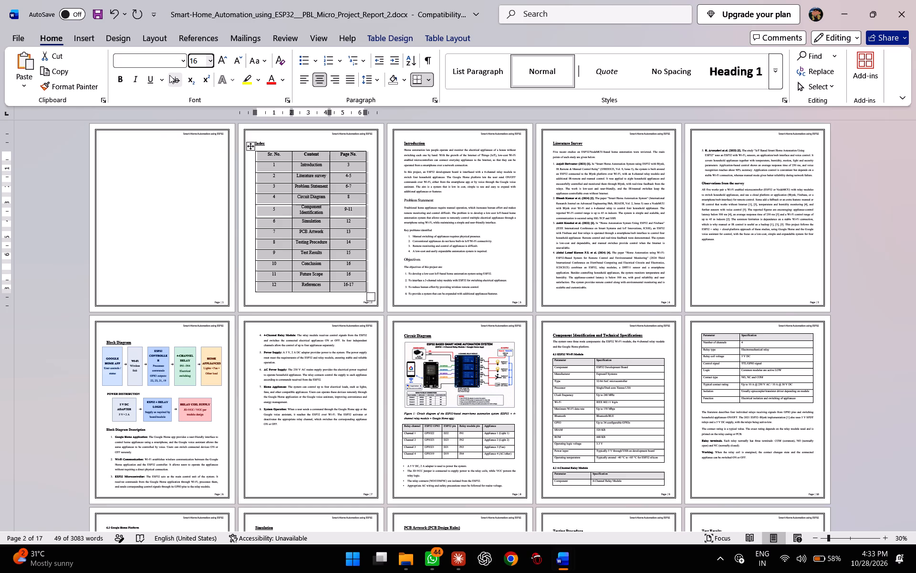
{"action": "key", "text": "Return"}
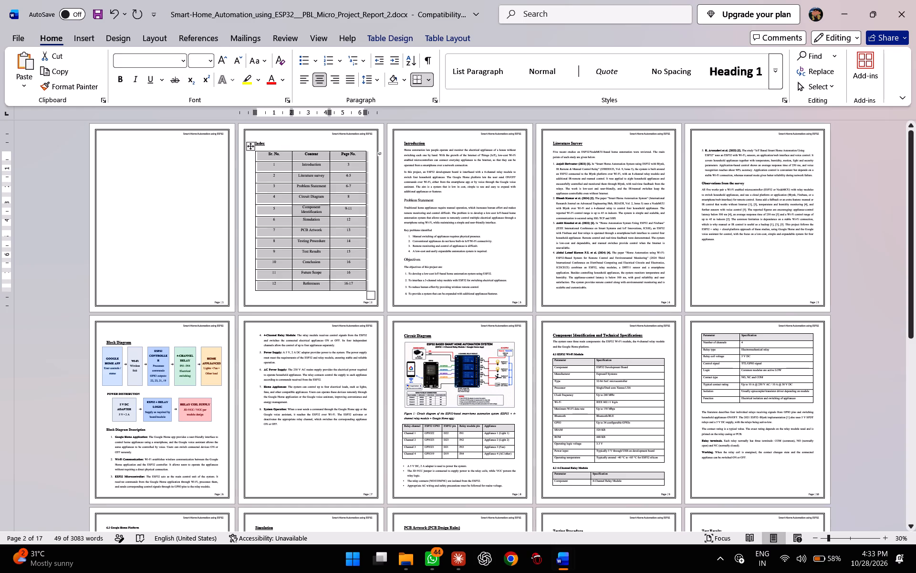
{"action": "left_click", "coordinate": [277, 173]}
{"action": "left_click", "coordinate": [284, 139]}
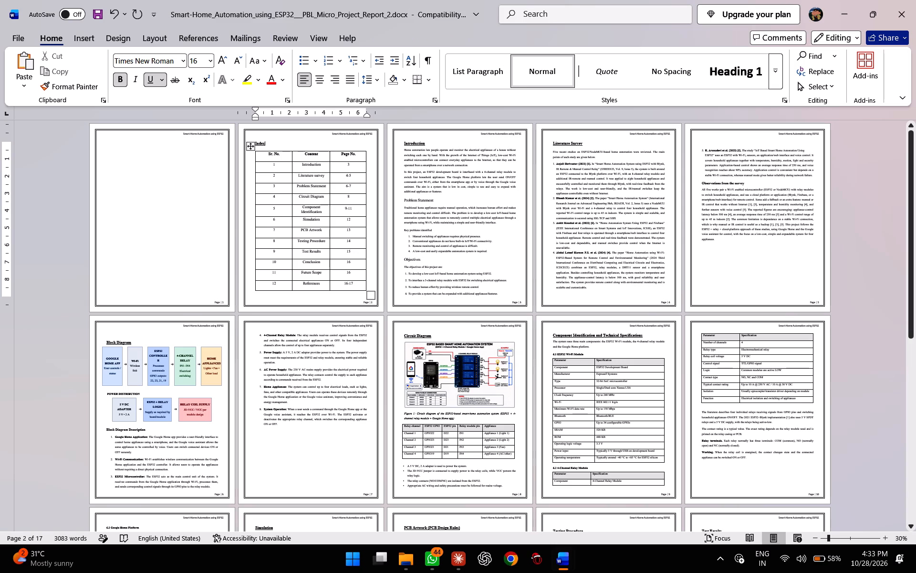
Examine the Index table's layout up close, along with the headings and text of the Introduction and Literature Survey pages.
{"action": "scroll", "coordinate": [324, 233], "scroll_direction": "up", "scroll_amount": 8, "text": "ctrl"}
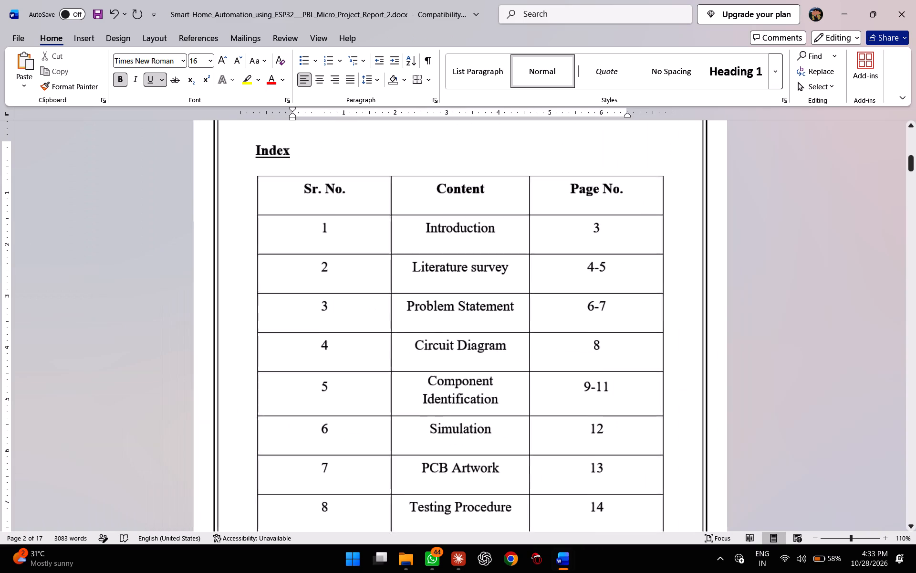
{"action": "scroll", "coordinate": [322, 233], "scroll_direction": "down", "scroll_amount": 1, "text": "ctrl"}
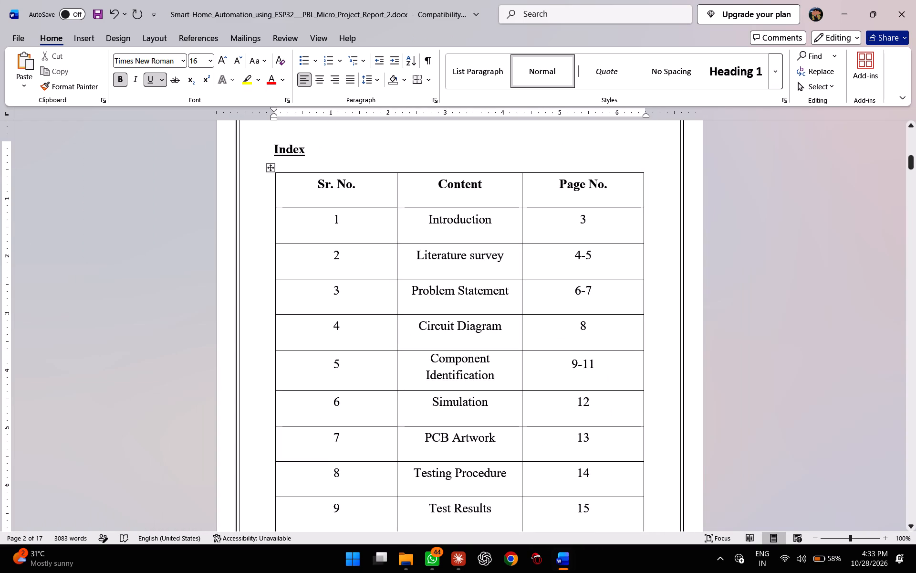
{"action": "scroll", "coordinate": [322, 233], "scroll_direction": "down", "scroll_amount": 4, "text": "ctrl"}
{"action": "scroll", "coordinate": [322, 233], "scroll_direction": "up", "scroll_amount": 5, "text": "ctrl"}
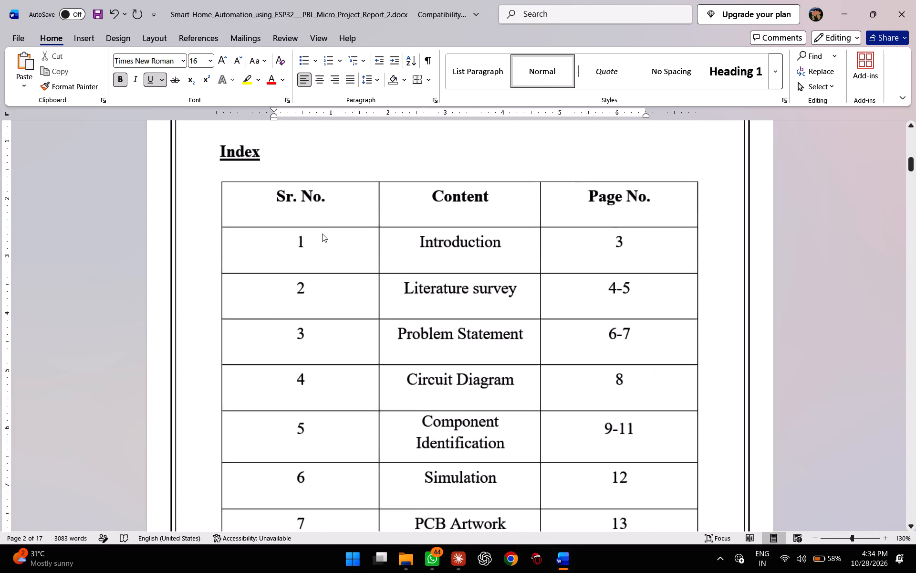
{"action": "scroll", "coordinate": [398, 207], "scroll_direction": "down", "scroll_amount": 5, "text": "ctrl"}
{"action": "scroll", "coordinate": [398, 207], "scroll_direction": "up", "scroll_amount": 1}
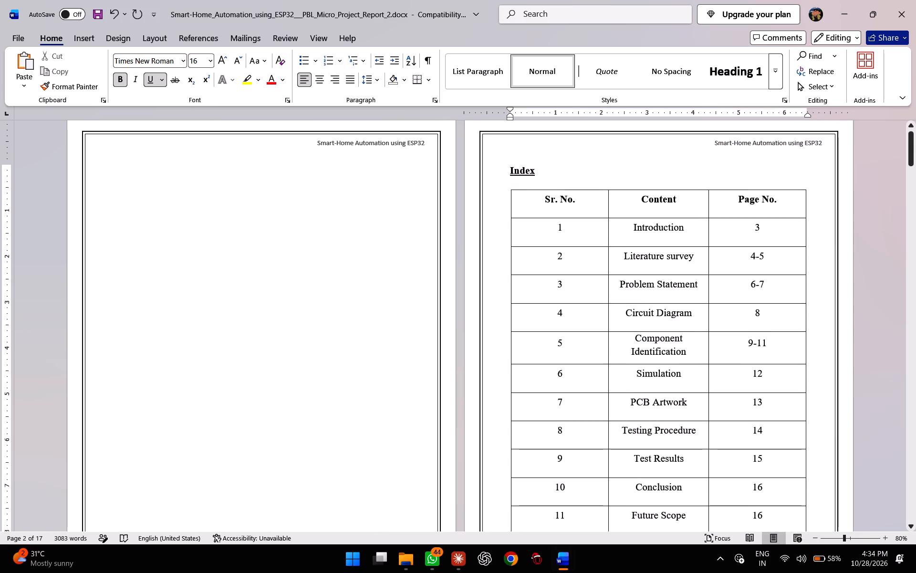
{"action": "scroll", "coordinate": [401, 200], "scroll_direction": "down", "scroll_amount": 6}
{"action": "scroll", "coordinate": [624, 268], "scroll_direction": "up", "scroll_amount": 5}
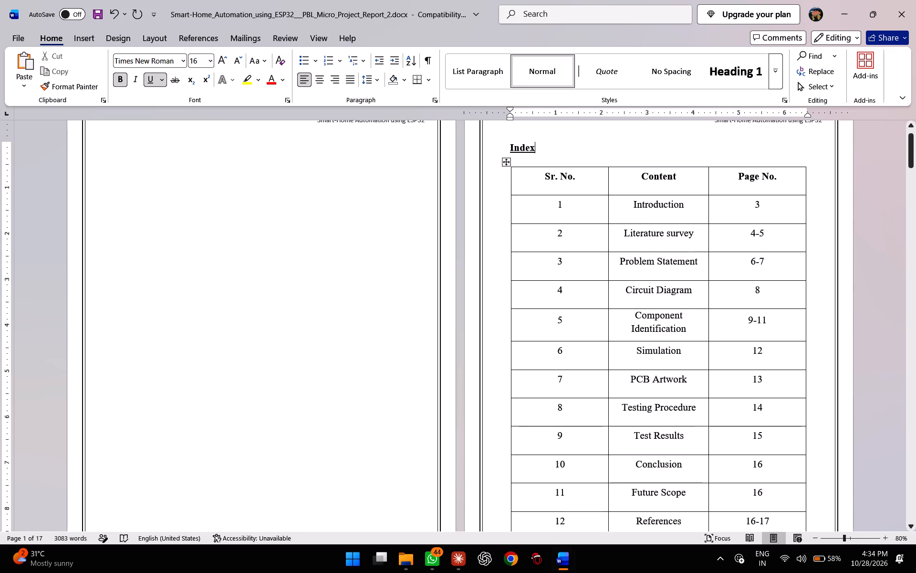
{"action": "left_click", "coordinate": [575, 214]}
{"action": "left_click", "coordinate": [574, 218]}
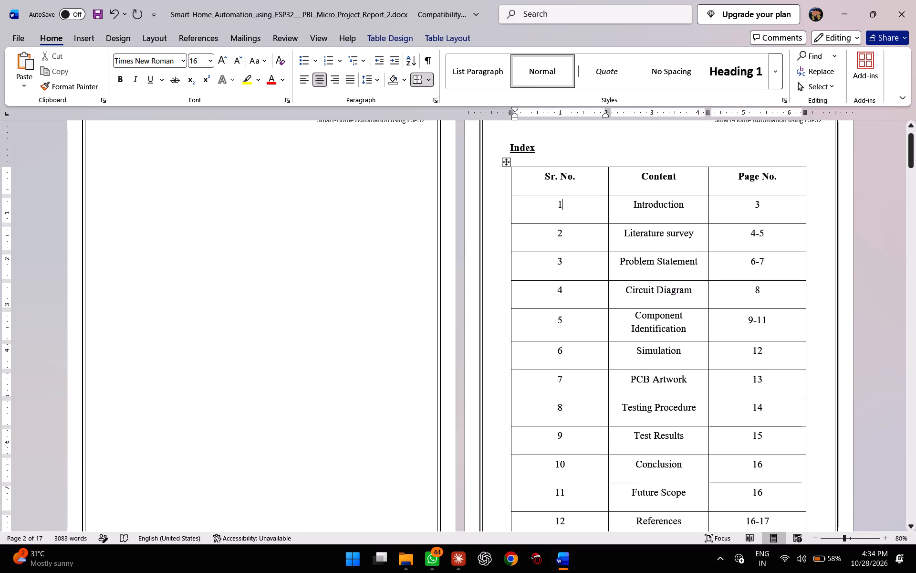
{"action": "scroll", "coordinate": [678, 199], "scroll_direction": "up", "scroll_amount": 4}
{"action": "scroll", "coordinate": [685, 196], "scroll_direction": "down", "scroll_amount": 15}
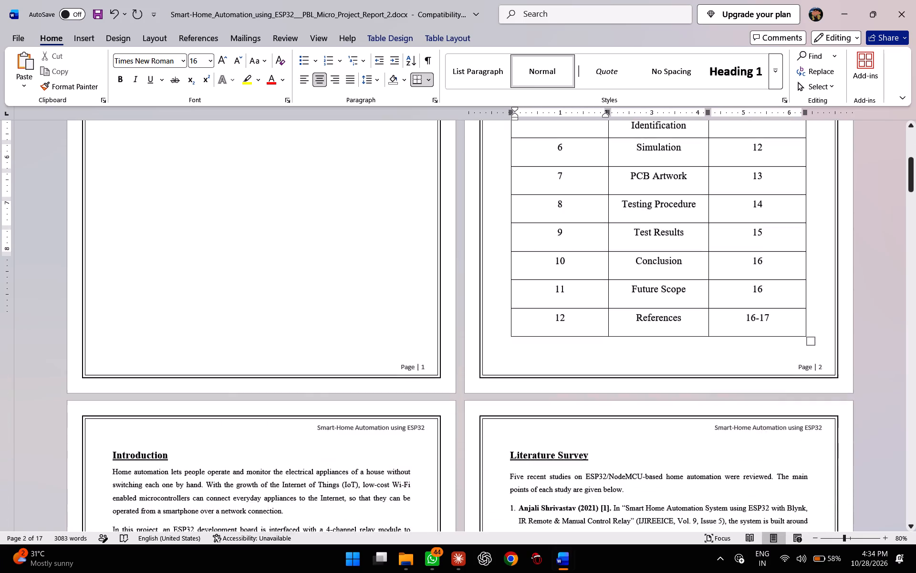
{"action": "scroll", "coordinate": [685, 196], "scroll_direction": "down", "scroll_amount": 8}
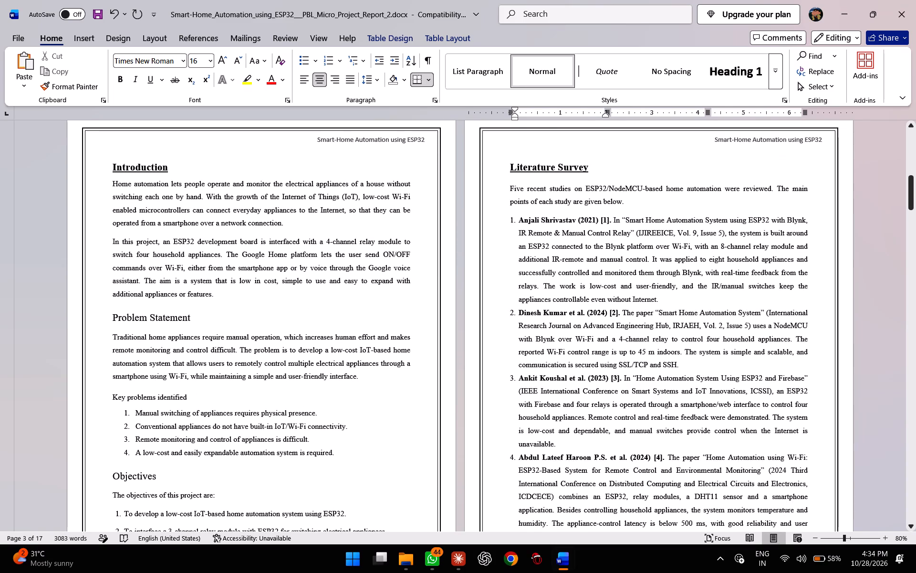
{"action": "scroll", "coordinate": [337, 205], "scroll_direction": "down", "scroll_amount": 8}
{"action": "scroll", "coordinate": [132, 151], "scroll_direction": "up", "scroll_amount": 4}
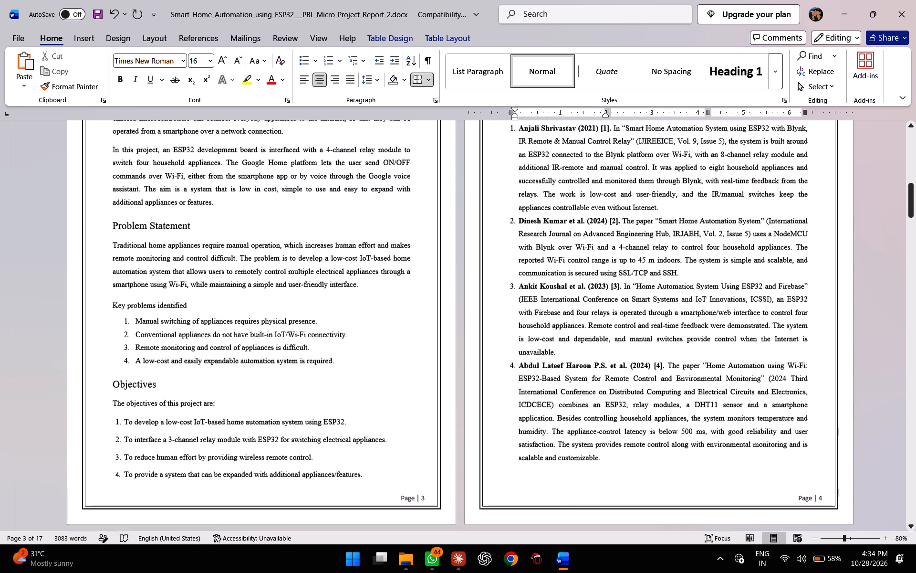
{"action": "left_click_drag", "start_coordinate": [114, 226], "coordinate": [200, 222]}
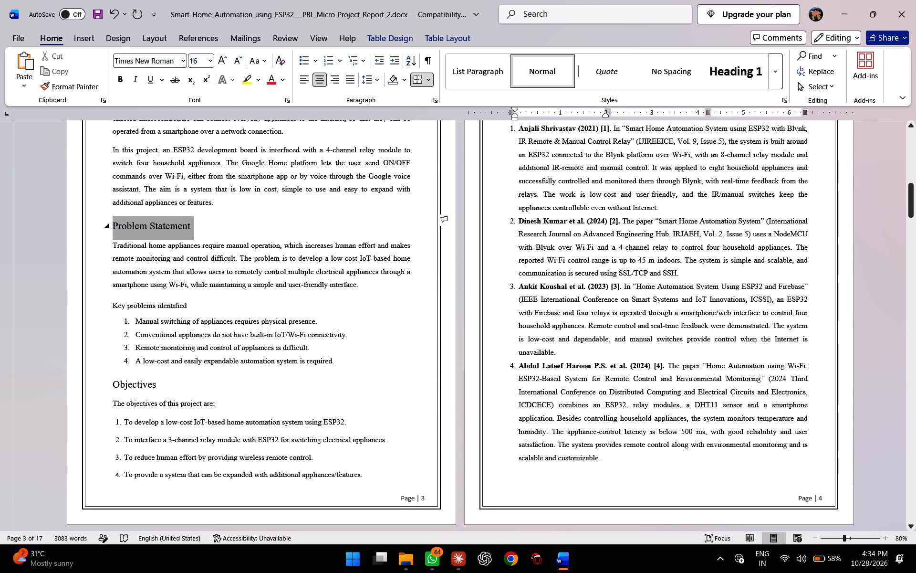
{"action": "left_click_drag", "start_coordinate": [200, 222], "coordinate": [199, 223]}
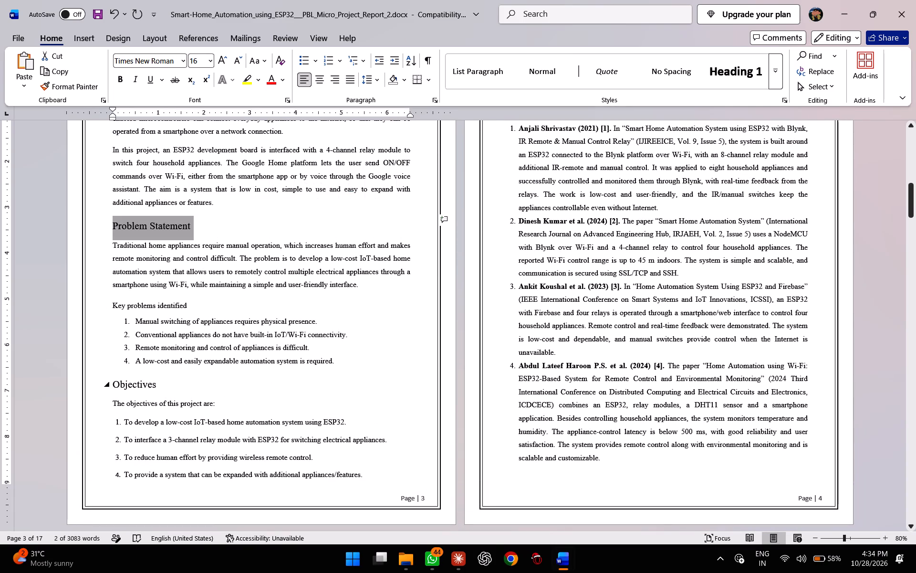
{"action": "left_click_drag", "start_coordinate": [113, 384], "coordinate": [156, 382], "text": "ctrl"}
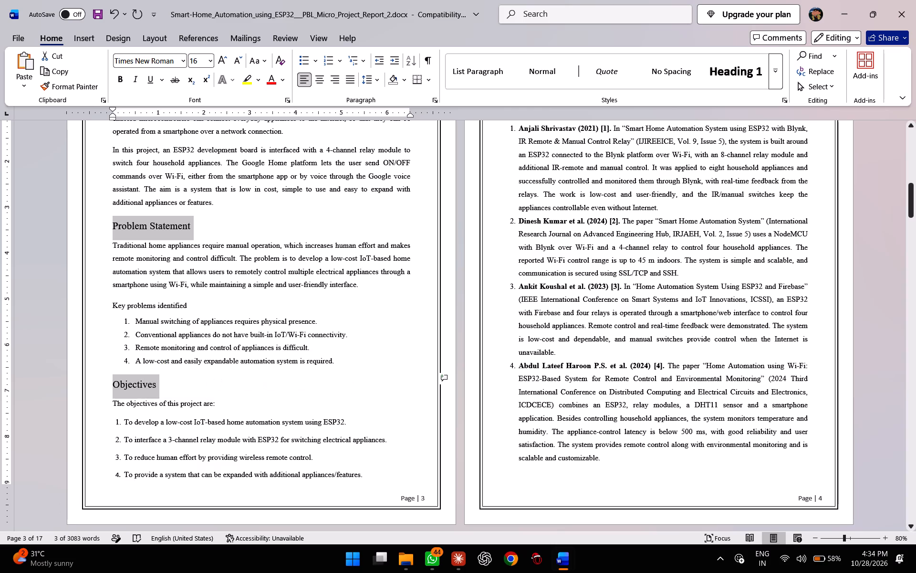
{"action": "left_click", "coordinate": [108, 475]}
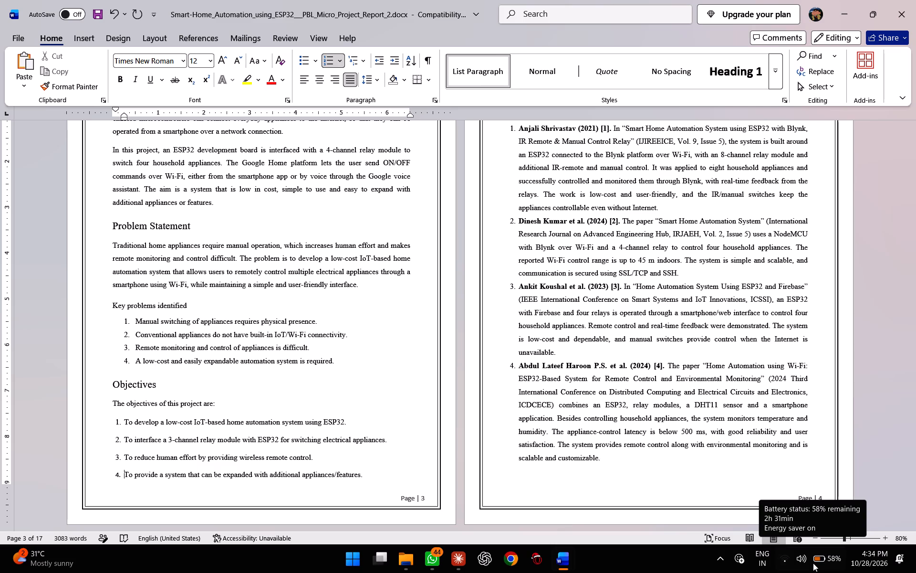
Look through the rest of the report from the Objectives on page 3 to the References on the last page.
{"action": "key", "text": "Down"}
{"action": "key", "text": "Down"}
{"action": "key", "text": "Down"}
{"action": "key", "text": "Down"}
{"action": "key", "text": "Down"}
{"action": "key", "text": "Down"}
{"action": "key", "text": "Down"}
{"action": "key", "text": "Down"}
{"action": "key", "text": "Down"}
{"action": "key", "text": "Down"}
{"action": "key", "text": "Down"}
{"action": "key", "text": "Down"}
{"action": "key", "text": "Down"}
{"action": "key", "text": "Down"}
{"action": "key", "text": "Down"}
{"action": "key", "text": "Down"}
{"action": "key", "text": "Down"}
{"action": "key", "text": "Down"}
{"action": "key", "text": "Down"}
{"action": "key", "text": "Down"}
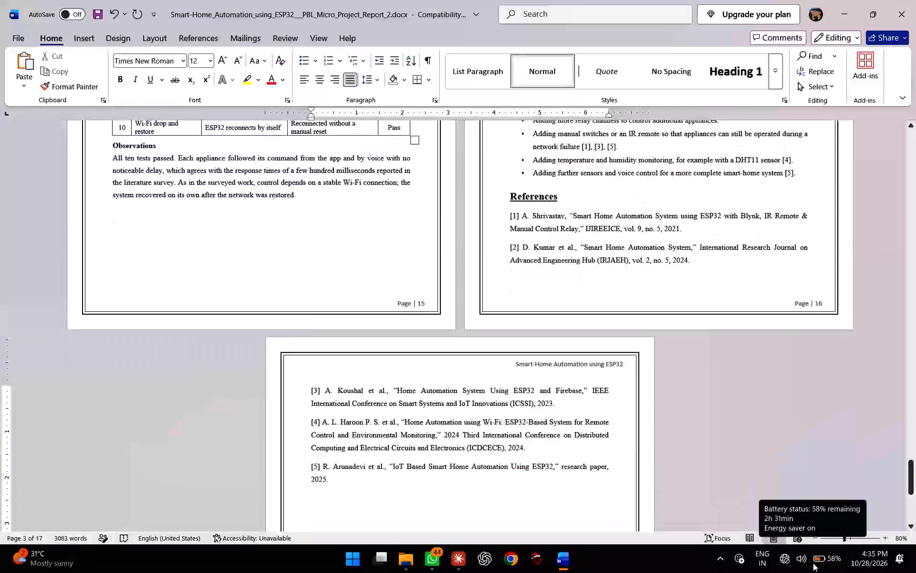
{"action": "scroll", "coordinate": [813, 563], "scroll_direction": "down", "scroll_amount": 3}
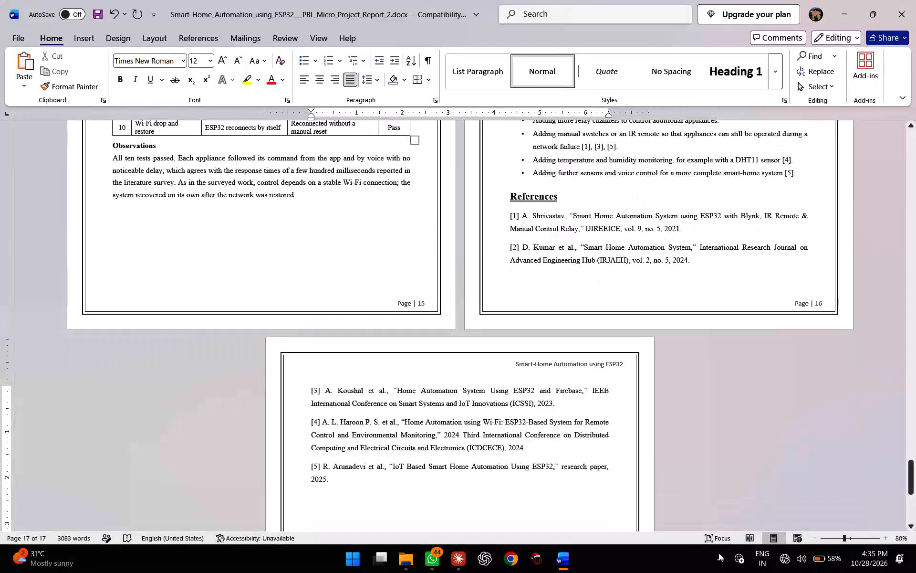
{"action": "scroll", "coordinate": [686, 412], "scroll_direction": "down", "scroll_amount": 6}
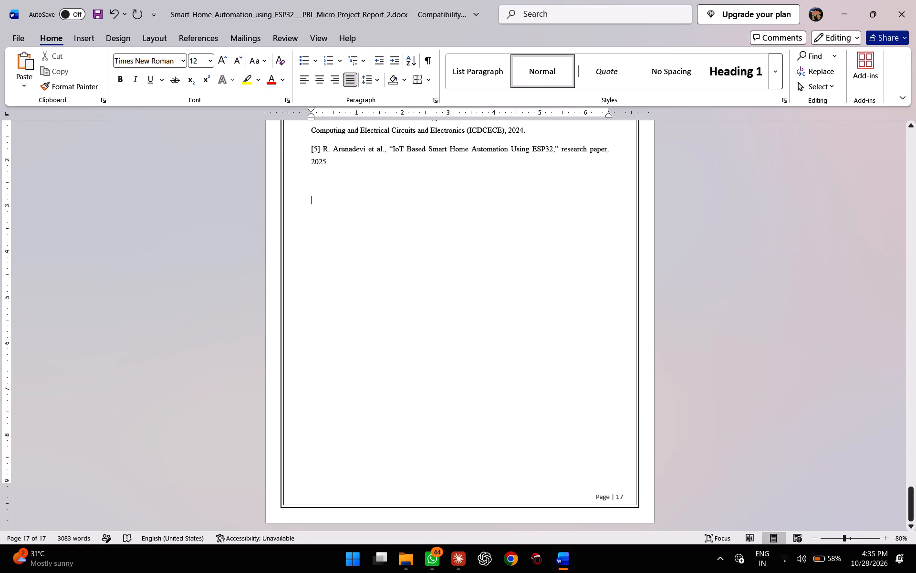
{"action": "scroll", "coordinate": [676, 432], "scroll_direction": "up", "scroll_amount": 15}
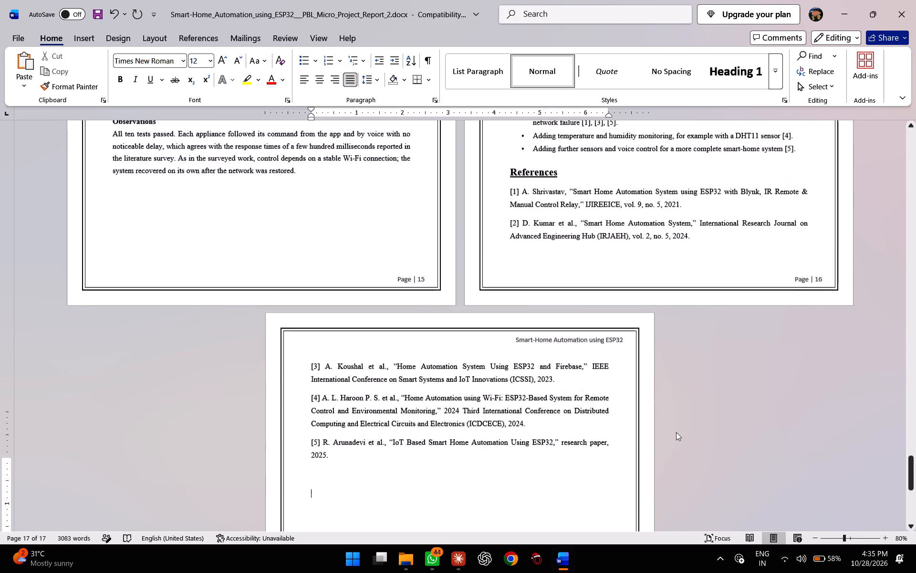
{"action": "scroll", "coordinate": [676, 432], "scroll_direction": "up", "scroll_amount": 12}
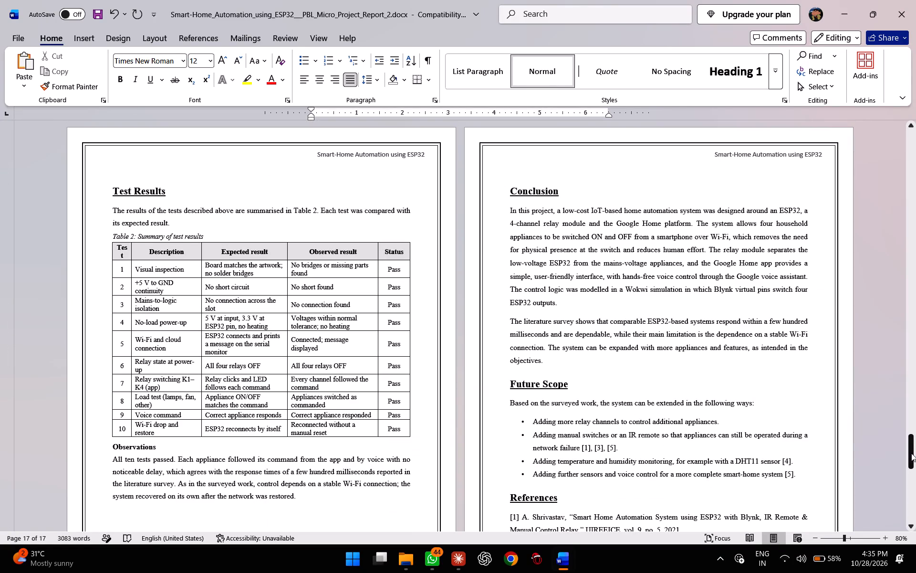
Select the subheadings Problem Statement, Objectives, Observations from the survey, Block Diagram Description and POWER DISTRIBUTION together as one multiple selection.
{"action": "left_click_drag", "start_coordinate": [911, 453], "coordinate": [910, 188]}
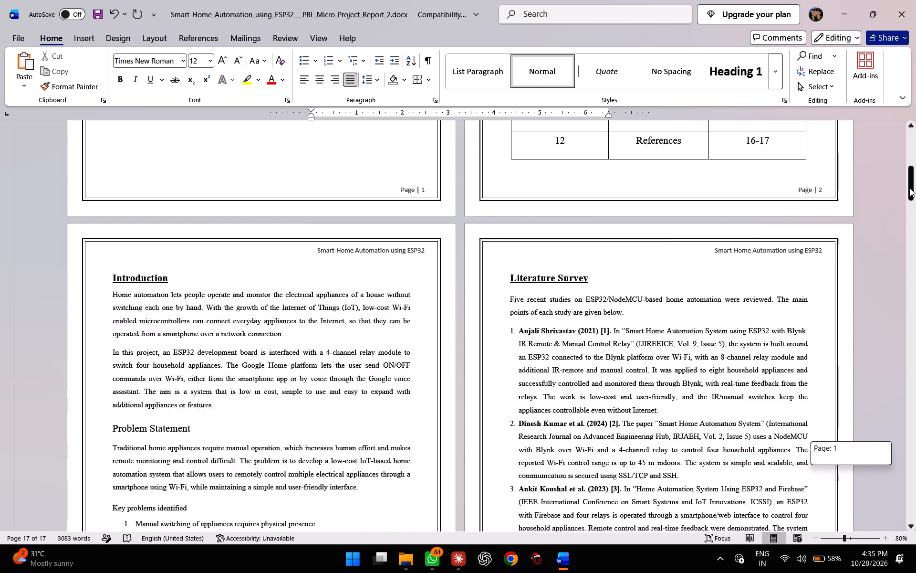
{"action": "left_click_drag", "start_coordinate": [910, 188], "coordinate": [910, 204]}
{"action": "scroll", "coordinate": [910, 204], "scroll_direction": "up", "scroll_amount": 1}
{"action": "scroll", "coordinate": [363, 230], "scroll_direction": "up", "scroll_amount": 1}
{"action": "scroll", "coordinate": [363, 230], "scroll_direction": "down", "scroll_amount": 1}
{"action": "scroll", "coordinate": [363, 230], "scroll_direction": "up", "scroll_amount": 3}
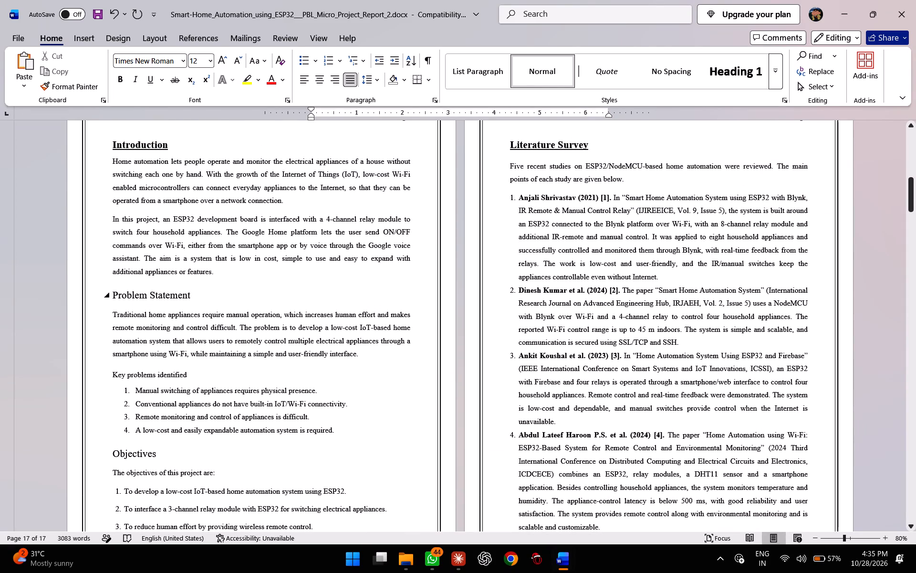
{"action": "left_click_drag", "start_coordinate": [194, 294], "coordinate": [99, 297]}
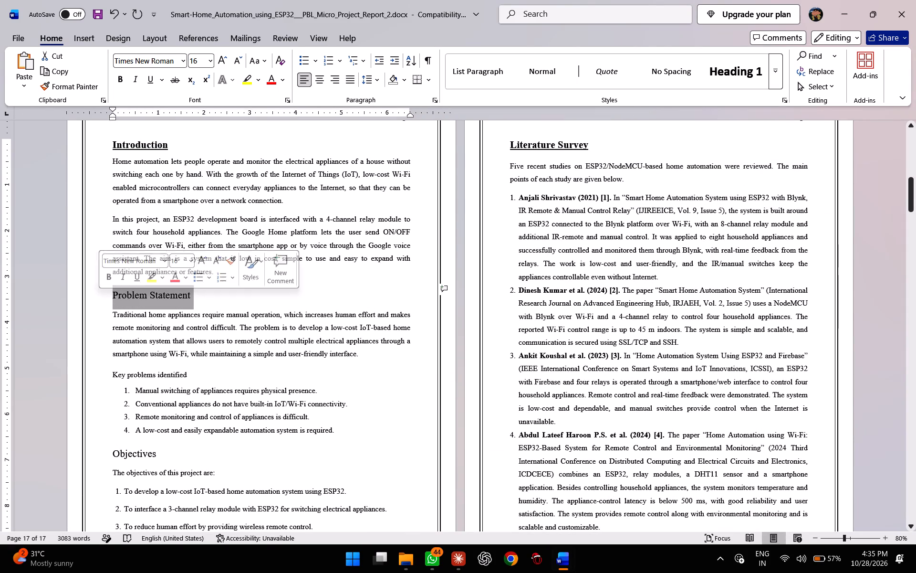
{"action": "left_click_drag", "start_coordinate": [156, 453], "coordinate": [113, 456]}
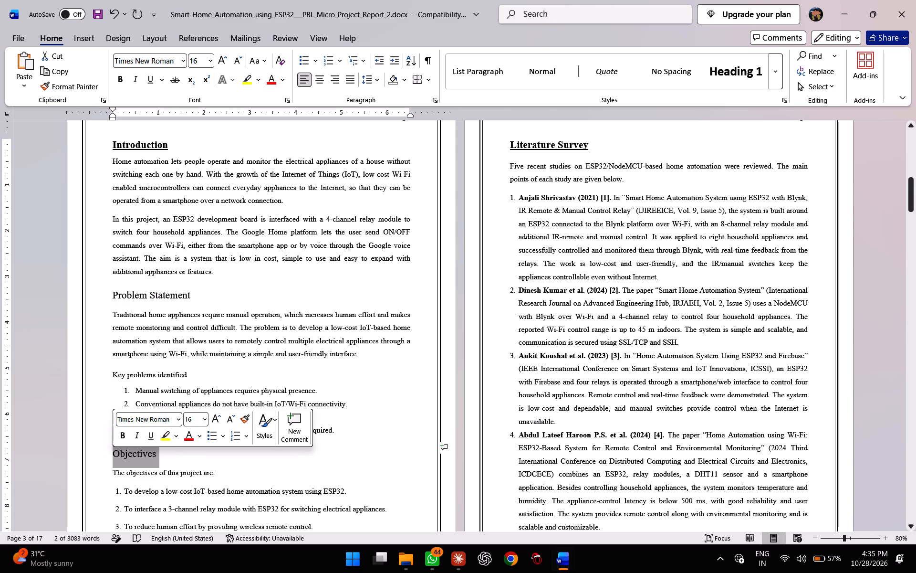
{"action": "left_click_drag", "start_coordinate": [199, 294], "coordinate": [156, 300], "text": "ctrl"}
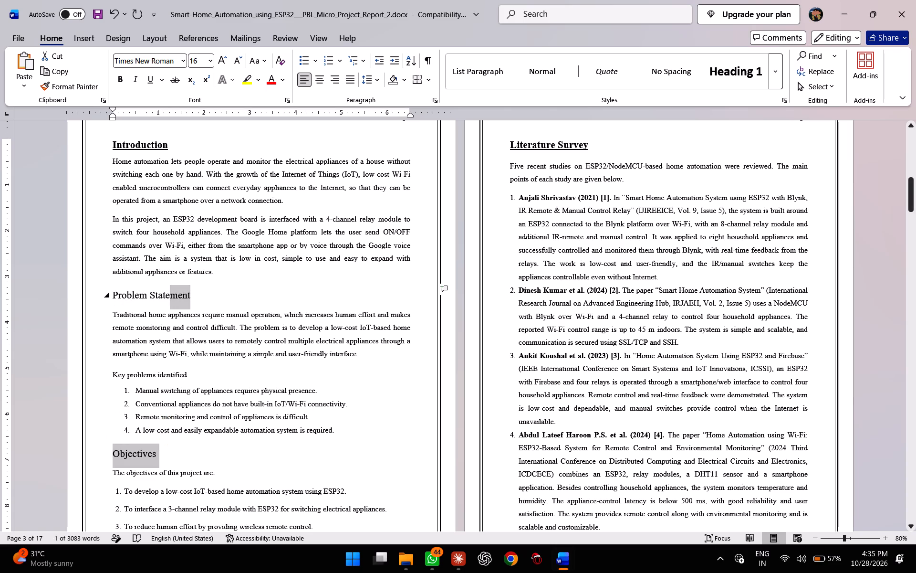
{"action": "left_click_drag", "start_coordinate": [156, 300], "coordinate": [113, 299], "text": "ctrl"}
{"action": "scroll", "coordinate": [345, 366], "scroll_direction": "down", "scroll_amount": 6}
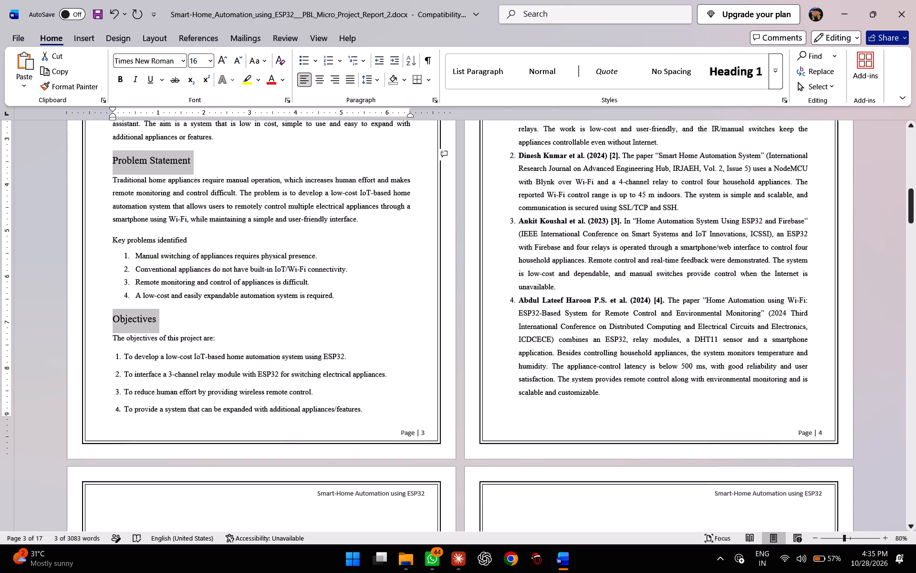
{"action": "scroll", "coordinate": [345, 366], "scroll_direction": "down", "scroll_amount": 16}
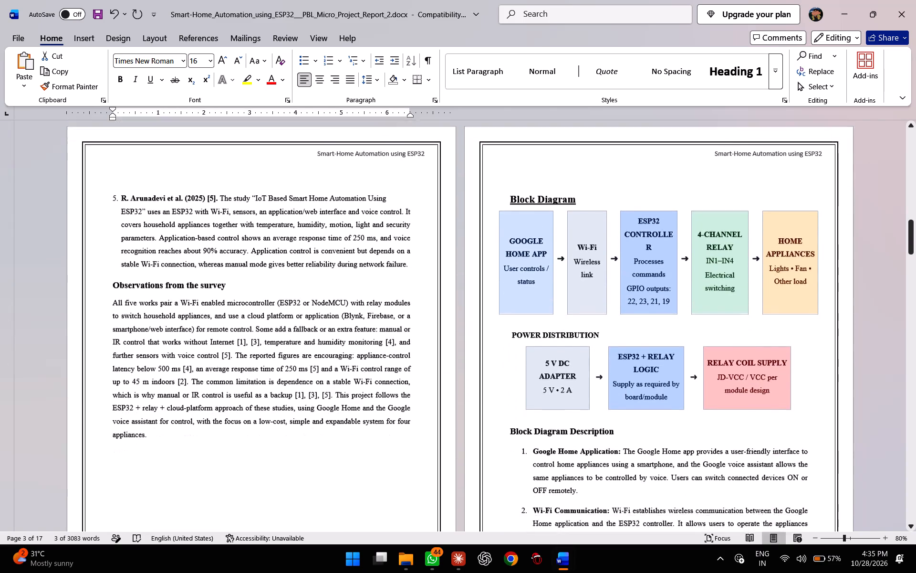
{"action": "scroll", "coordinate": [342, 367], "scroll_direction": "up", "scroll_amount": 11}
{"action": "scroll", "coordinate": [294, 406], "scroll_direction": "down", "scroll_amount": 2}
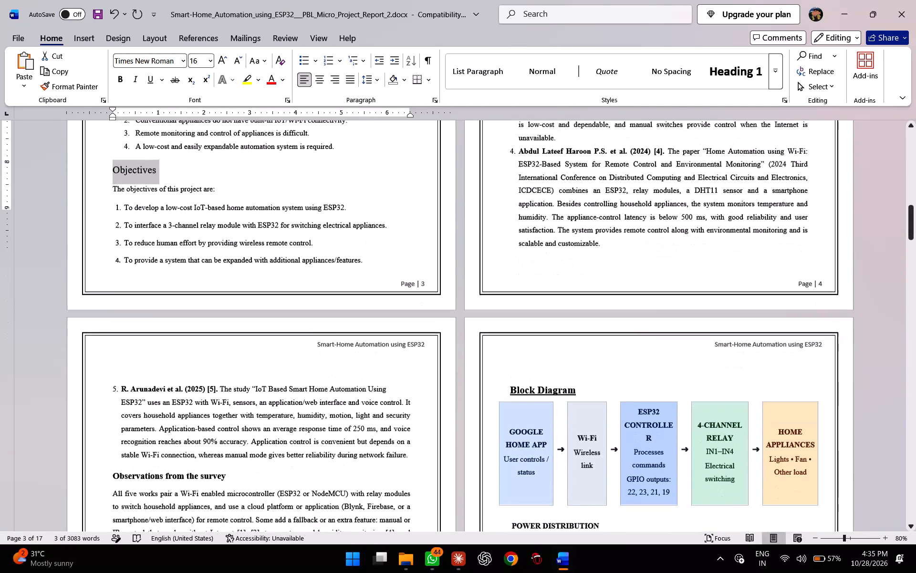
{"action": "scroll", "coordinate": [294, 406], "scroll_direction": "down", "scroll_amount": 4}
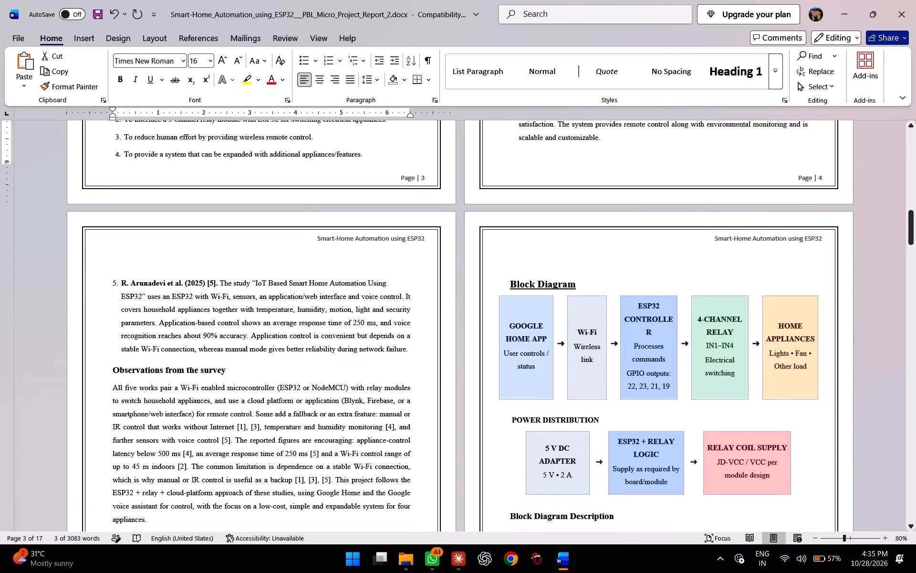
{"action": "left_click_drag", "start_coordinate": [227, 370], "coordinate": [127, 375], "text": "ctrl"}
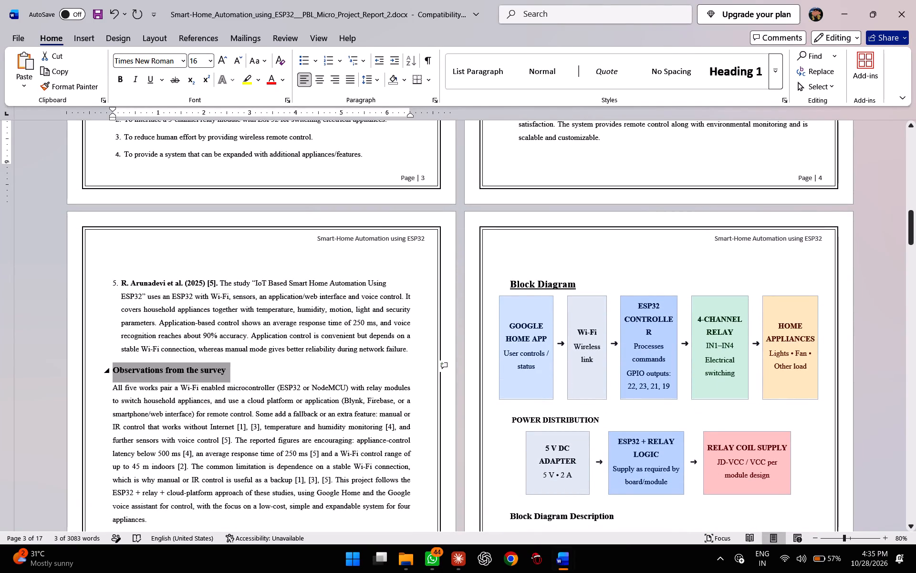
{"action": "left_click_drag", "start_coordinate": [127, 375], "coordinate": [125, 375], "text": "ctrl"}
{"action": "scroll", "coordinate": [396, 391], "scroll_direction": "down", "scroll_amount": 11}
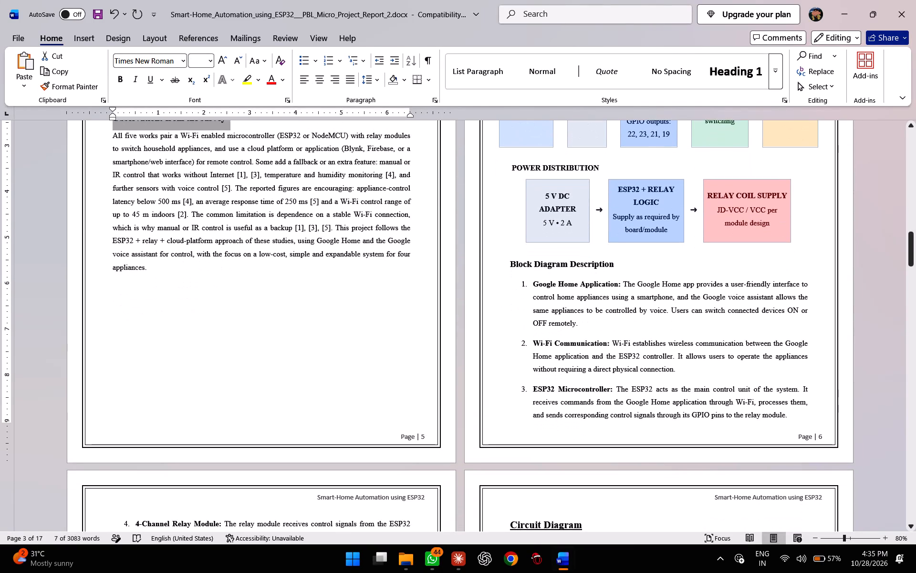
{"action": "scroll", "coordinate": [396, 391], "scroll_direction": "down", "scroll_amount": 5}
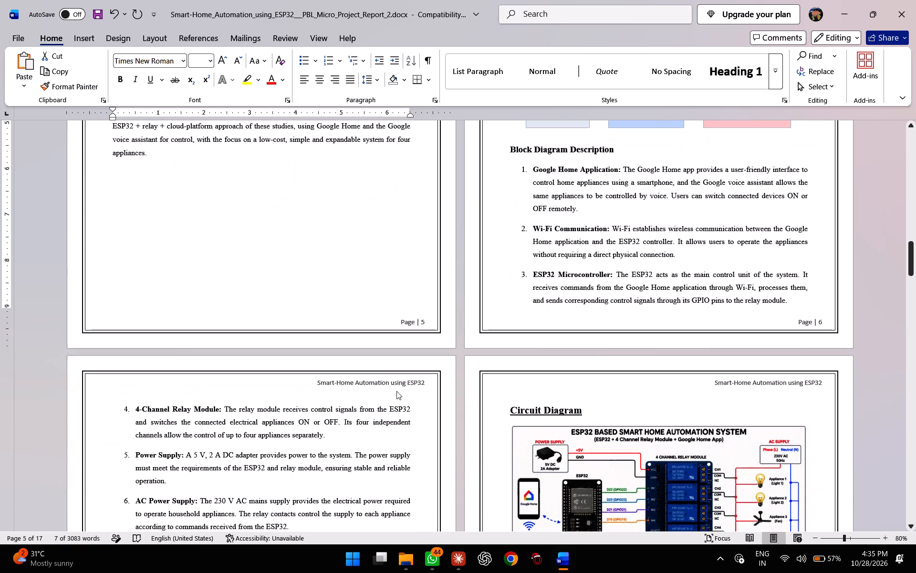
{"action": "scroll", "coordinate": [396, 391], "scroll_direction": "up", "scroll_amount": 12}
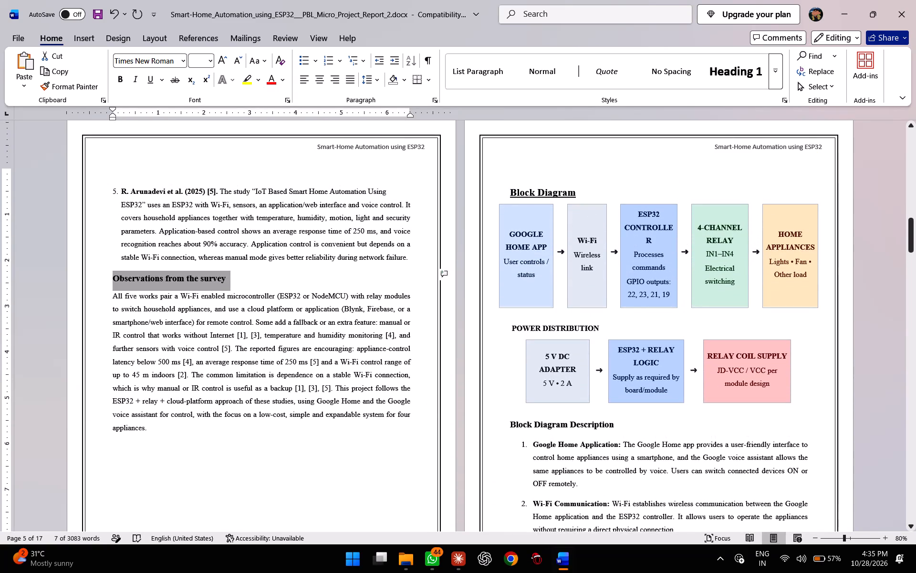
{"action": "left_click_drag", "start_coordinate": [616, 424], "coordinate": [600, 424], "text": "ctrl"}
{"action": "left_click_drag", "start_coordinate": [600, 424], "coordinate": [519, 429], "text": "ctrl"}
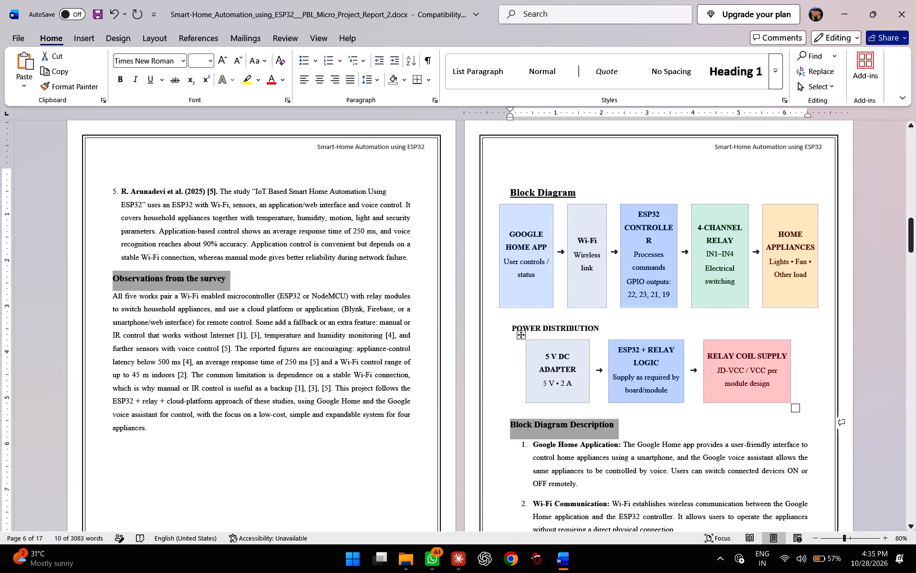
{"action": "left_click_drag", "start_coordinate": [598, 329], "coordinate": [518, 332], "text": "ctrl"}
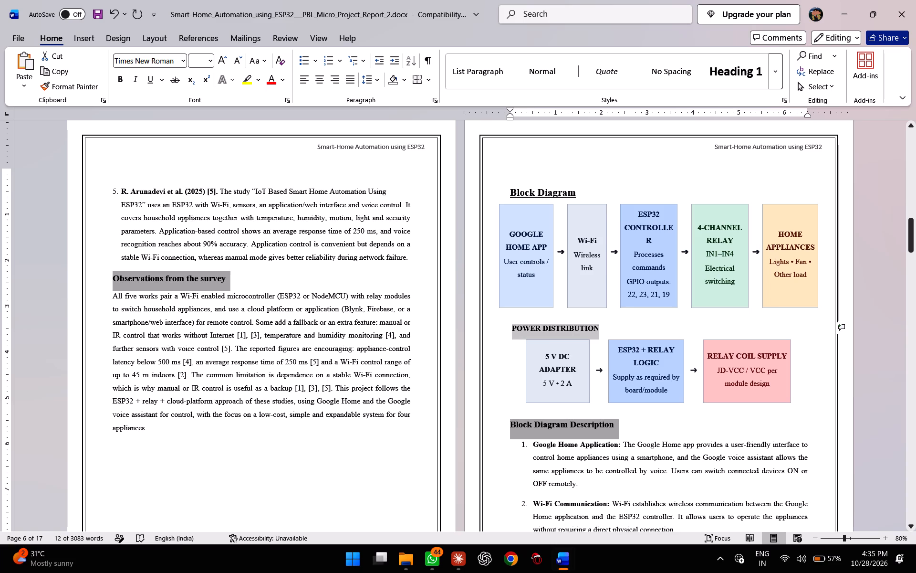